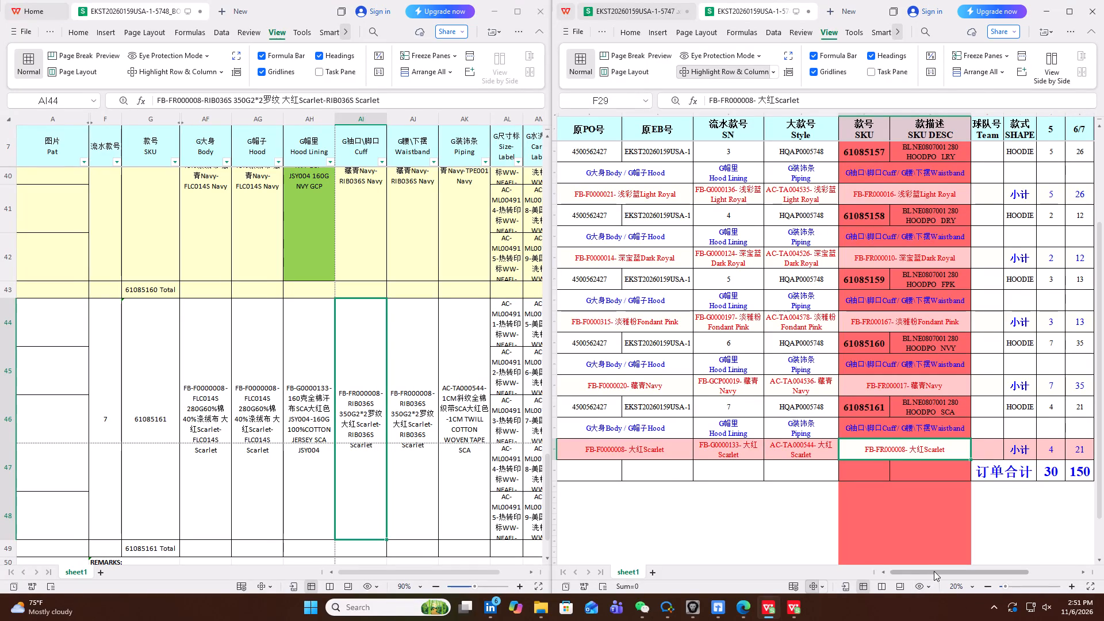
Review the HQAP0005748 new era flag TDS PDF in Edge against the order's artwork column, including the hood flag placement.
drag(934, 571, 1019, 573)
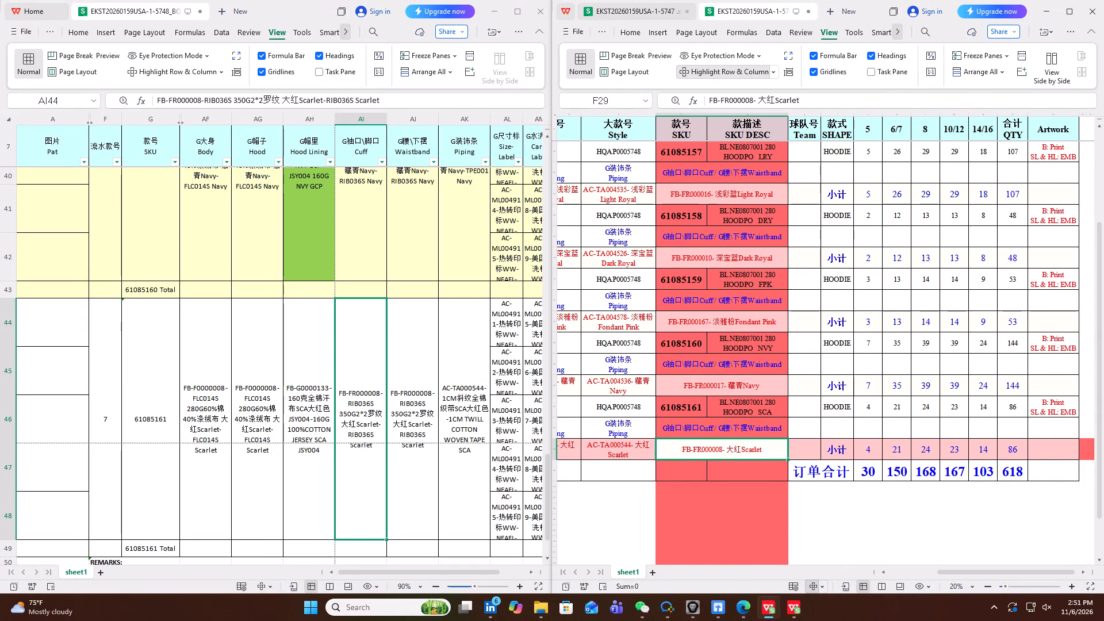
click(743, 602)
scroll(344, 296, up, 4)
scroll(344, 297, down, 11)
scroll(349, 300, up, 4)
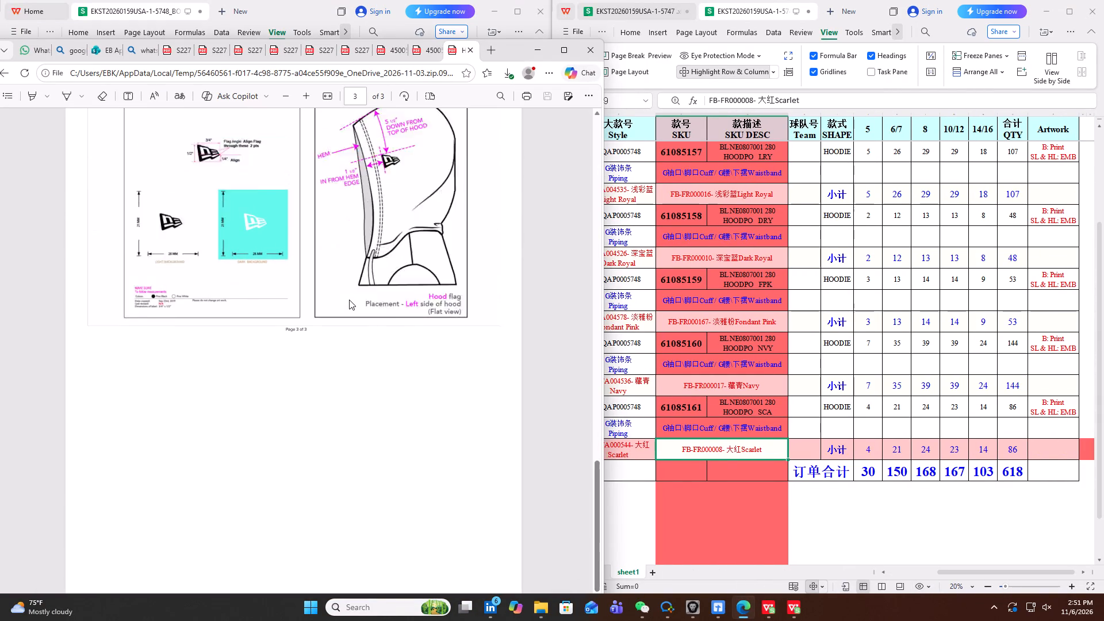
scroll(349, 300, up, 20)
scroll(349, 300, up, 16)
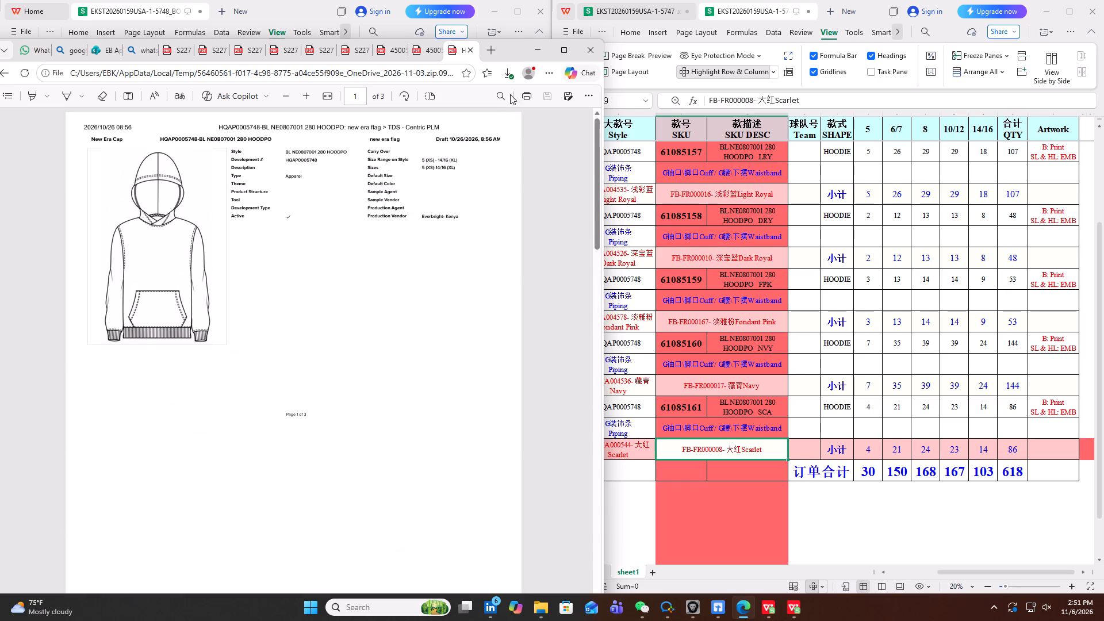
click(542, 46)
Maximize the EKST20260159USA-1-5748 production order and turn off its row and column highlighting.
scroll(1015, 315, up, 9)
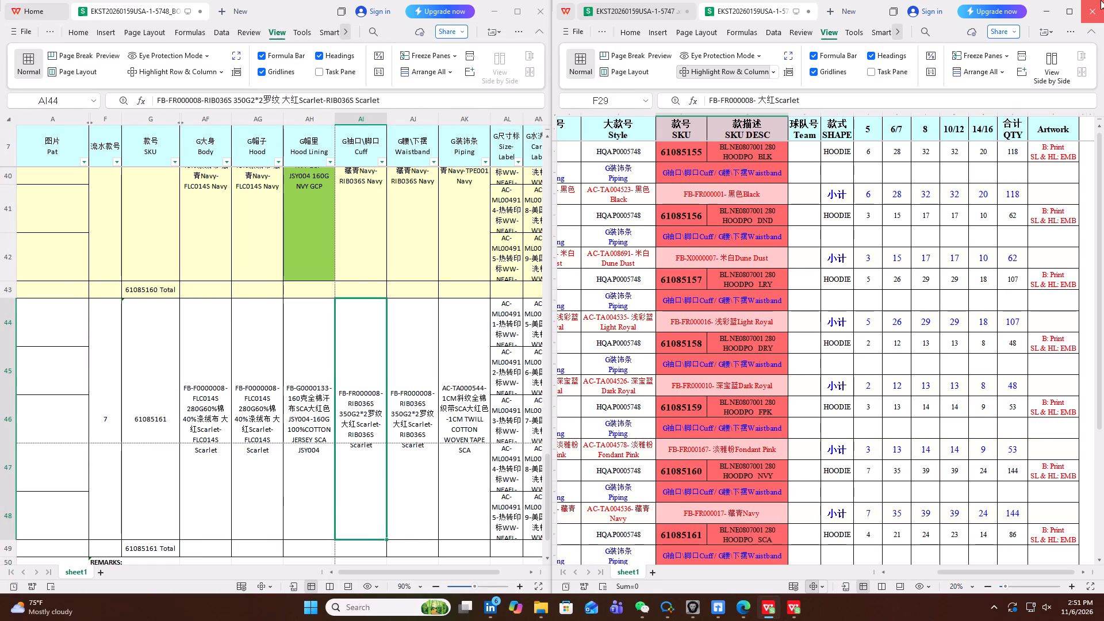
click(1065, 11)
scroll(672, 477, up, 4)
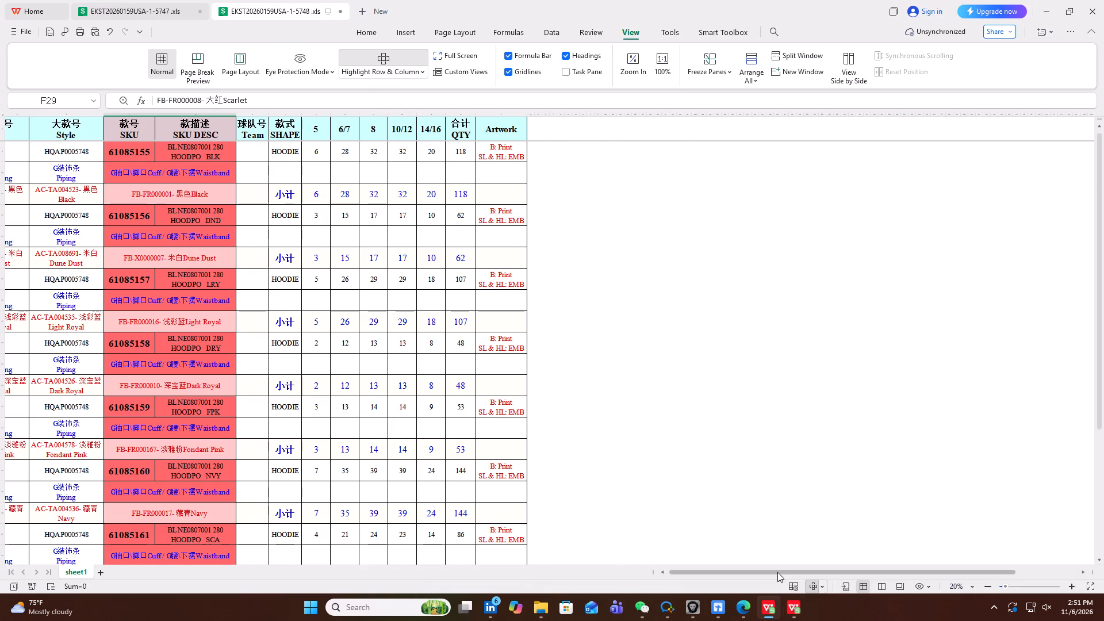
drag(777, 572, 496, 527)
scroll(408, 413, up, 5)
click(812, 591)
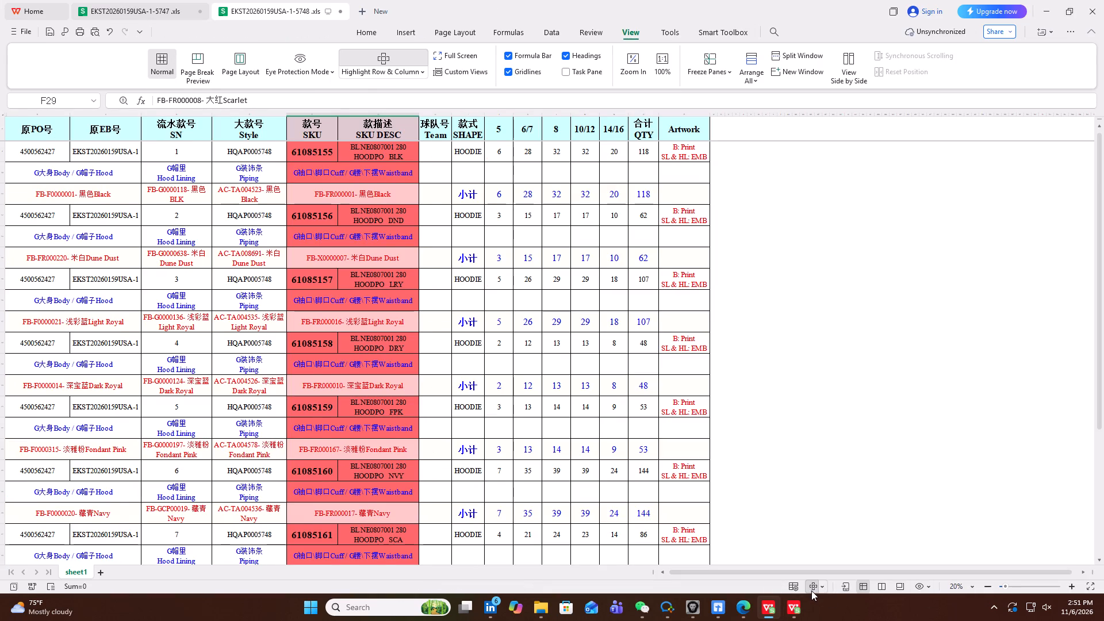
Unfreeze the panes in the 5748 production order sheet.
scroll(478, 432, up, 14)
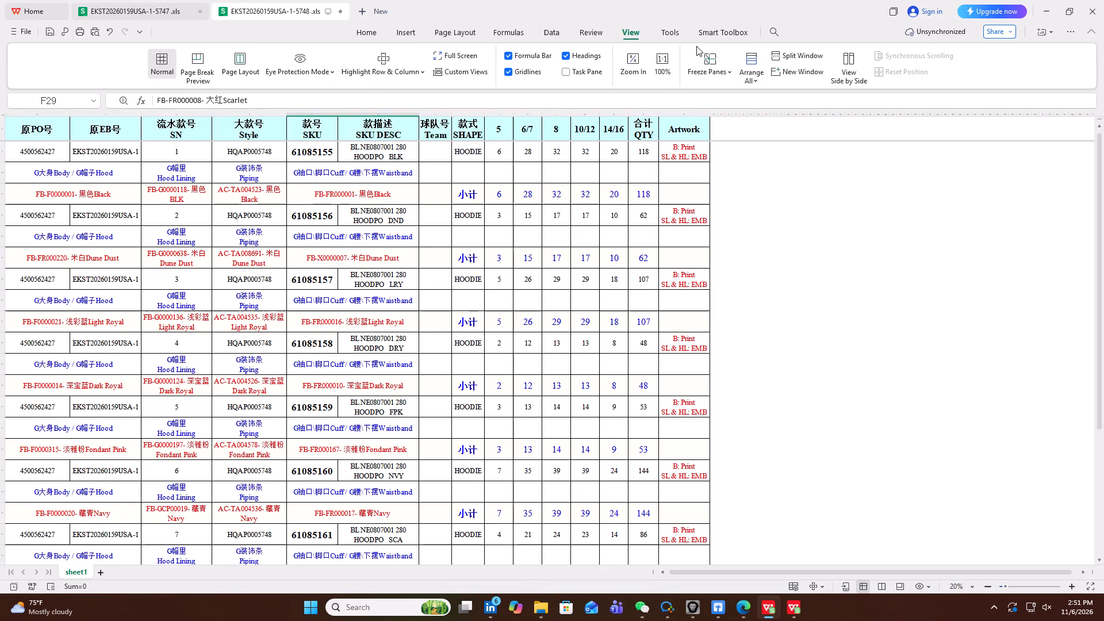
click(712, 71)
click(712, 92)
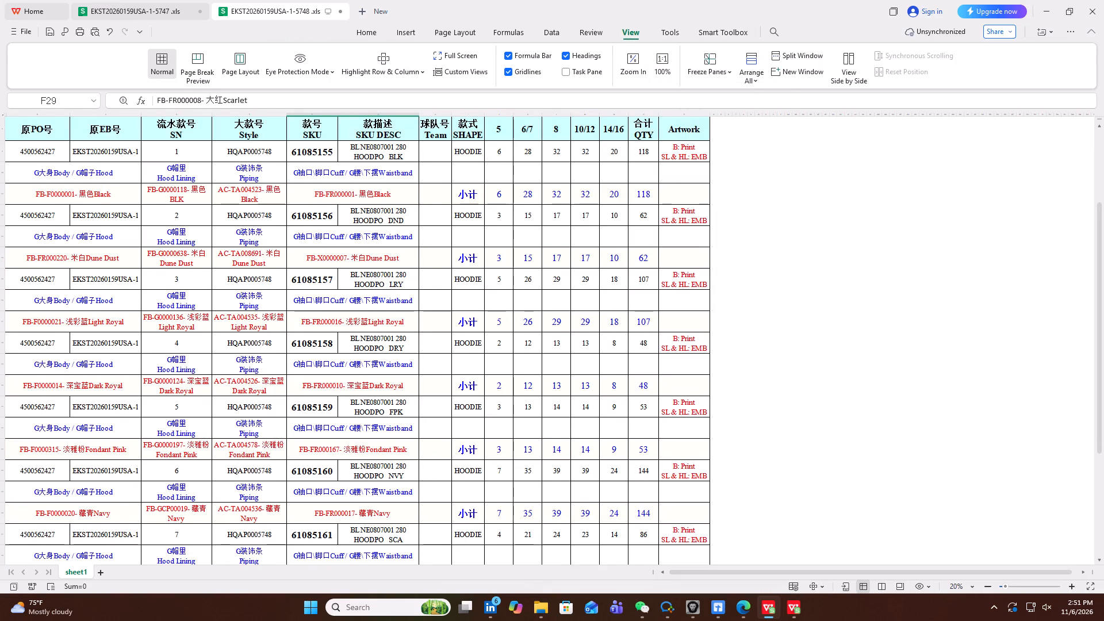
scroll(325, 287, up, 14)
drag(738, 573, 465, 523)
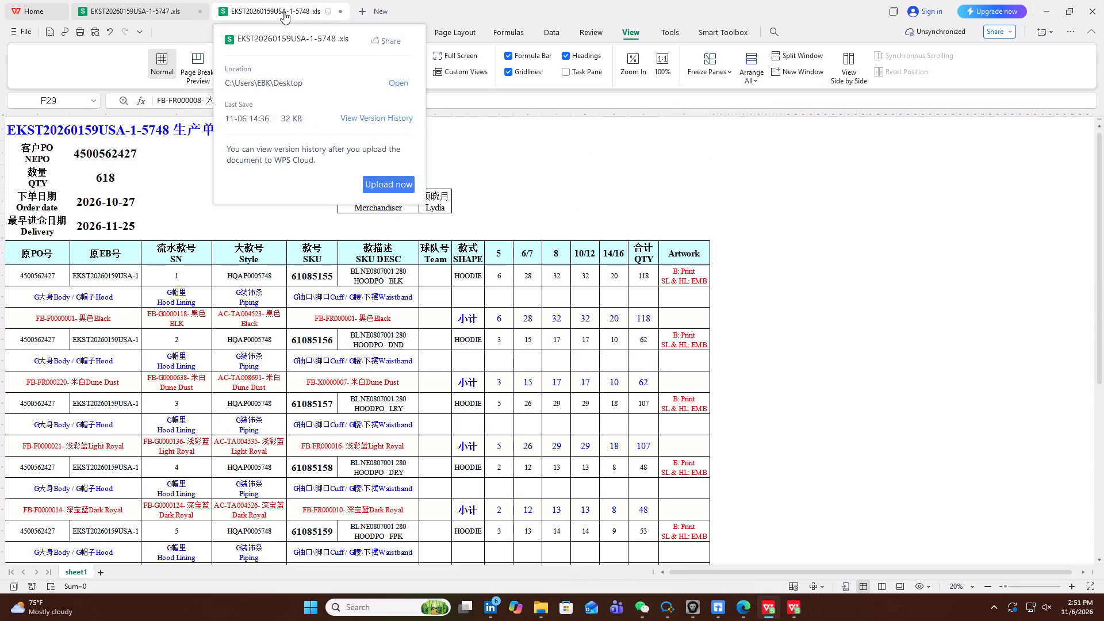
Save the EKST20260159USA-1-5748 production order workbook and minimize its window.
scroll(262, 212, up, 5)
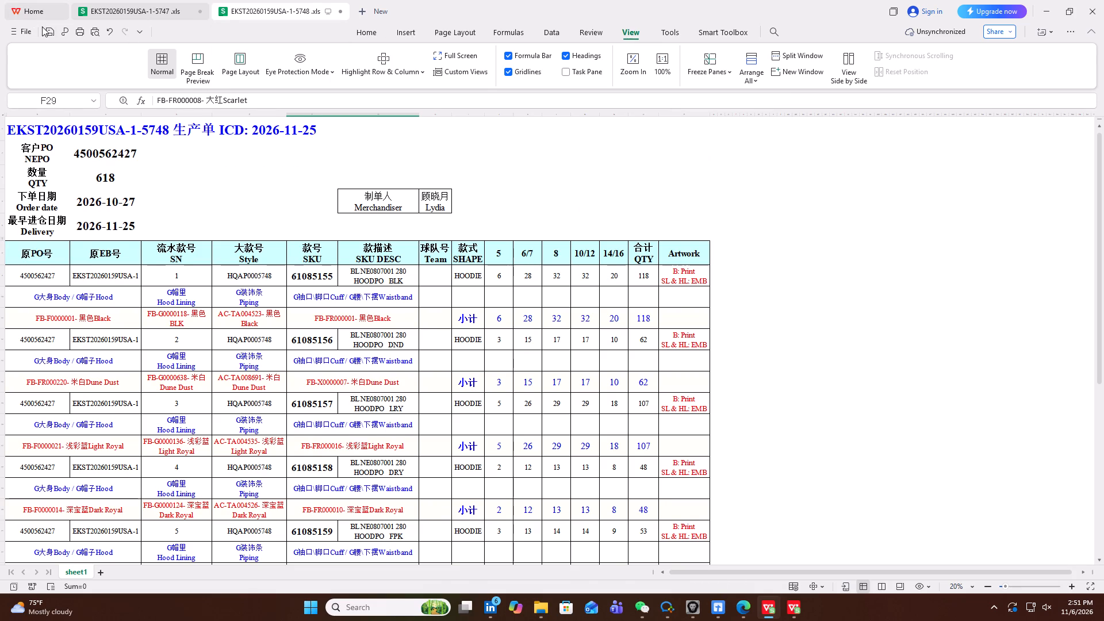
triple_click(47, 32)
click(47, 32)
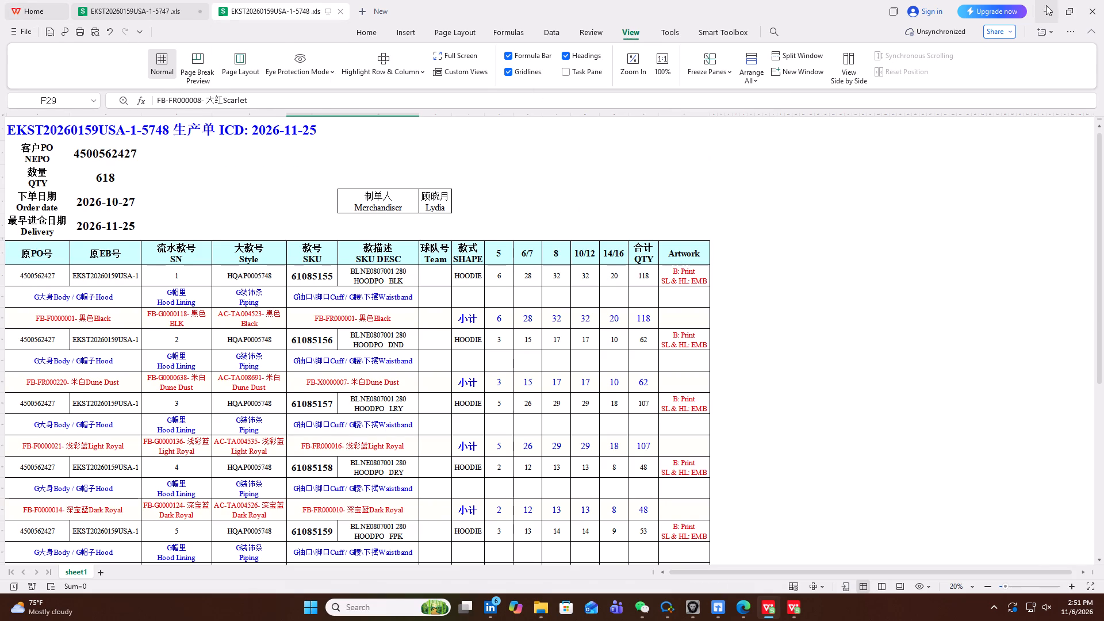
click(1046, 5)
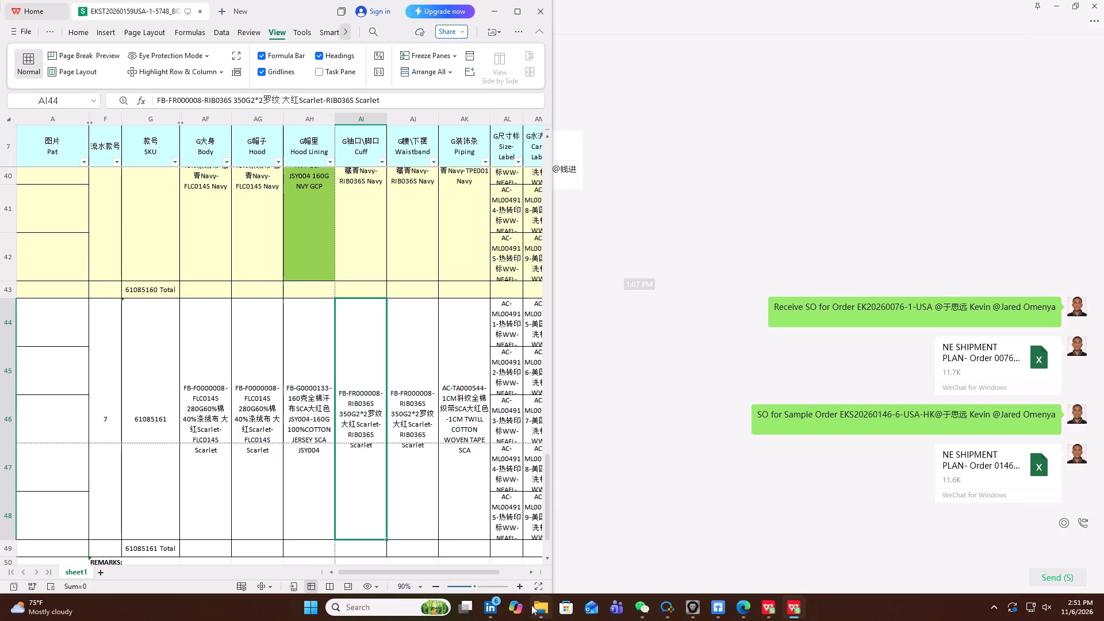
Open the EKST20260159USA-1-5749 order workbook from the 生产指示单 folder in File Explorer and minimize the folder window.
click(543, 607)
click(370, 222)
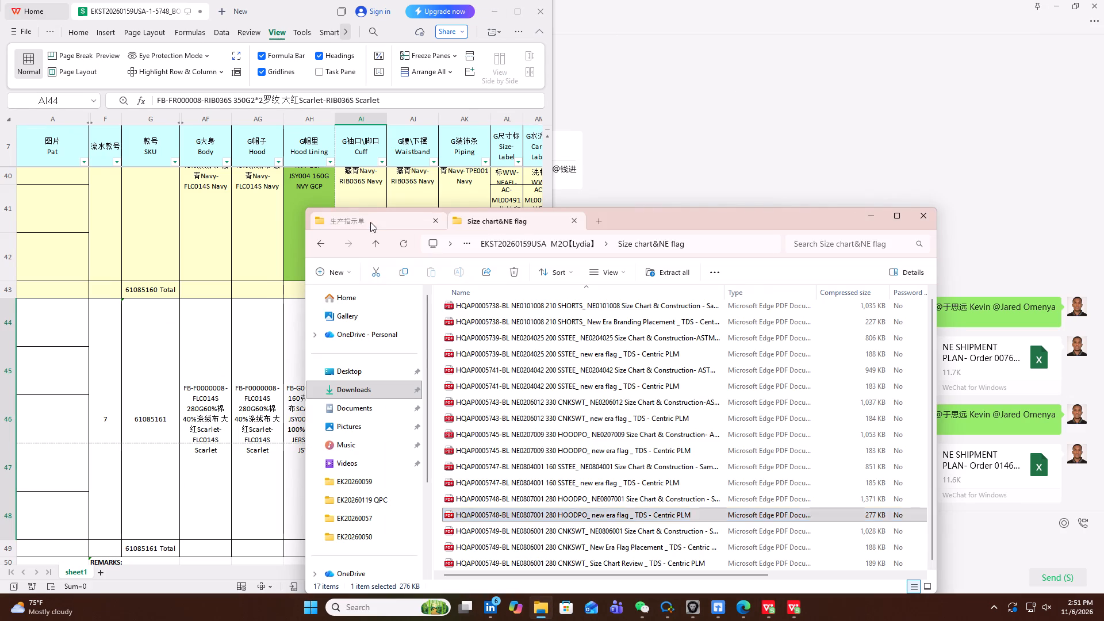
double_click(516, 422)
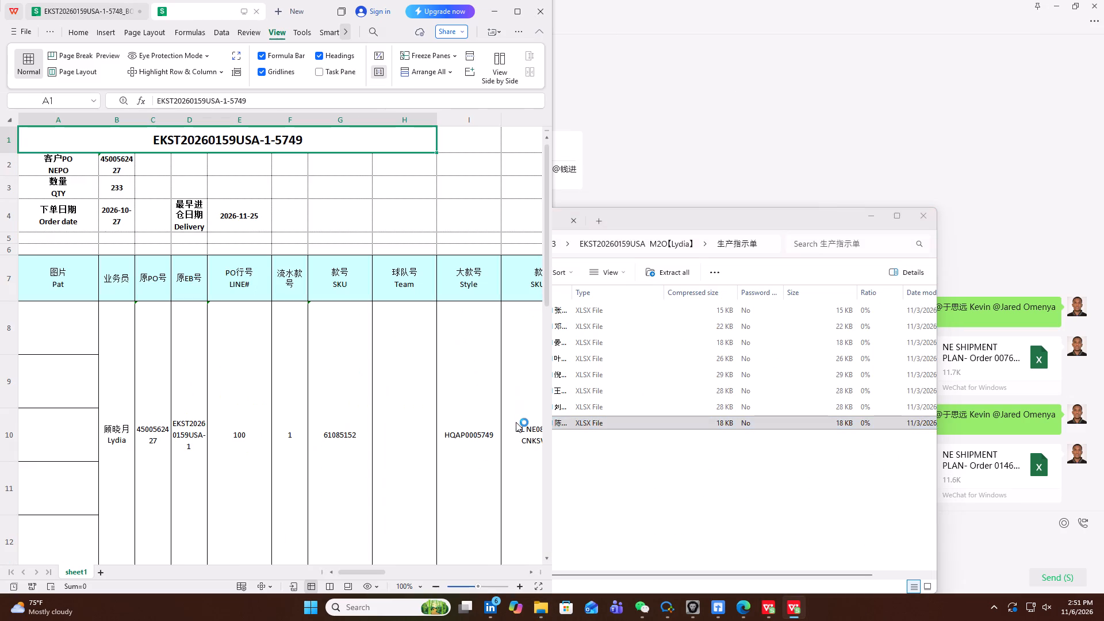
click(870, 215)
scroll(182, 421, down, 4)
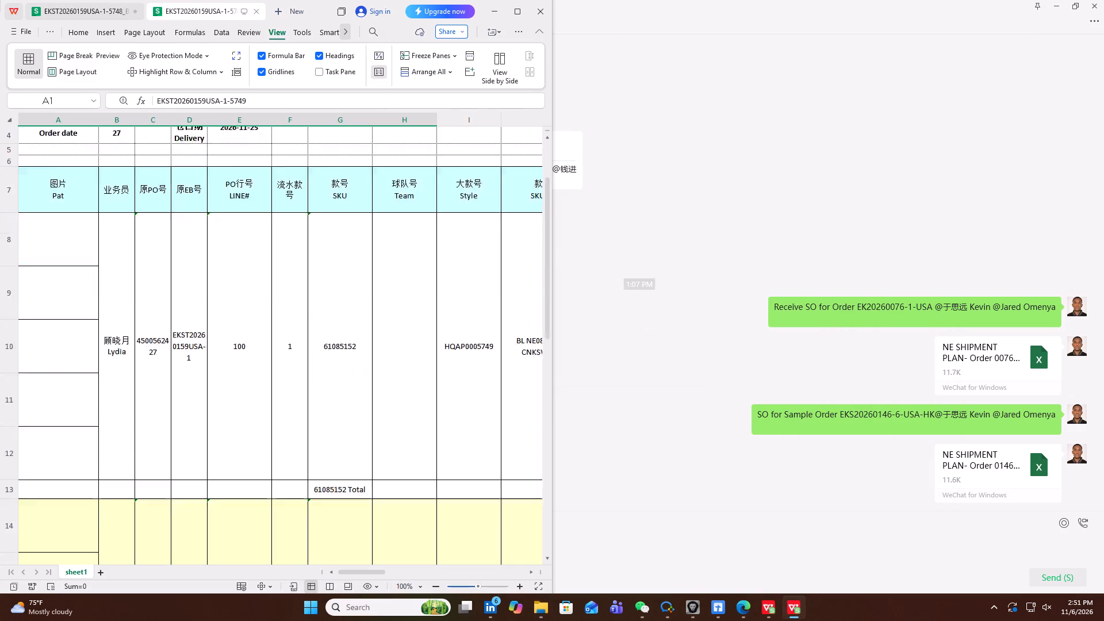
scroll(254, 424, down, 20)
scroll(254, 424, down, 5)
scroll(273, 420, up, 20)
scroll(273, 420, up, 20)
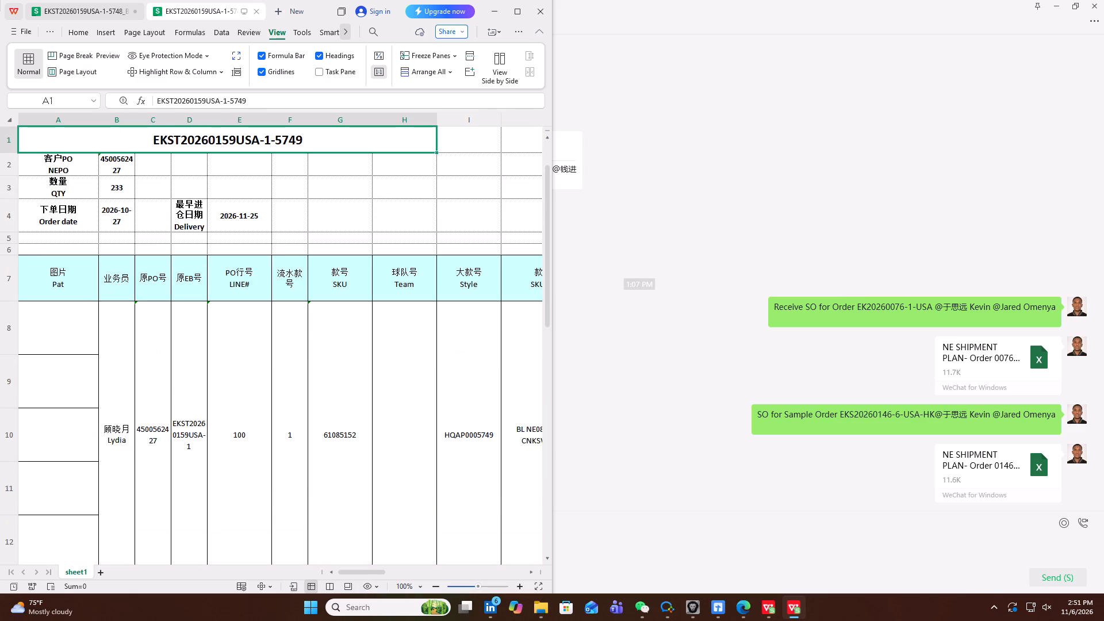
Copy order number EKST20260159USA-1-5749 from the sheet title and query it as the EB PO in the production platform's PROD Order2.
drag(258, 99, 154, 102)
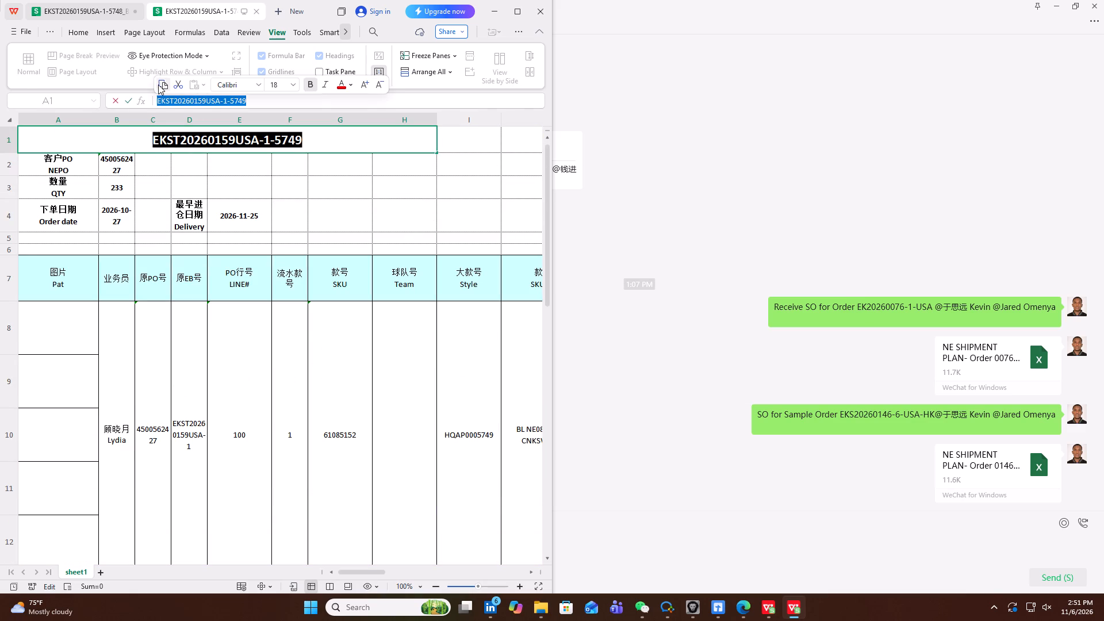
click(158, 85)
click(689, 605)
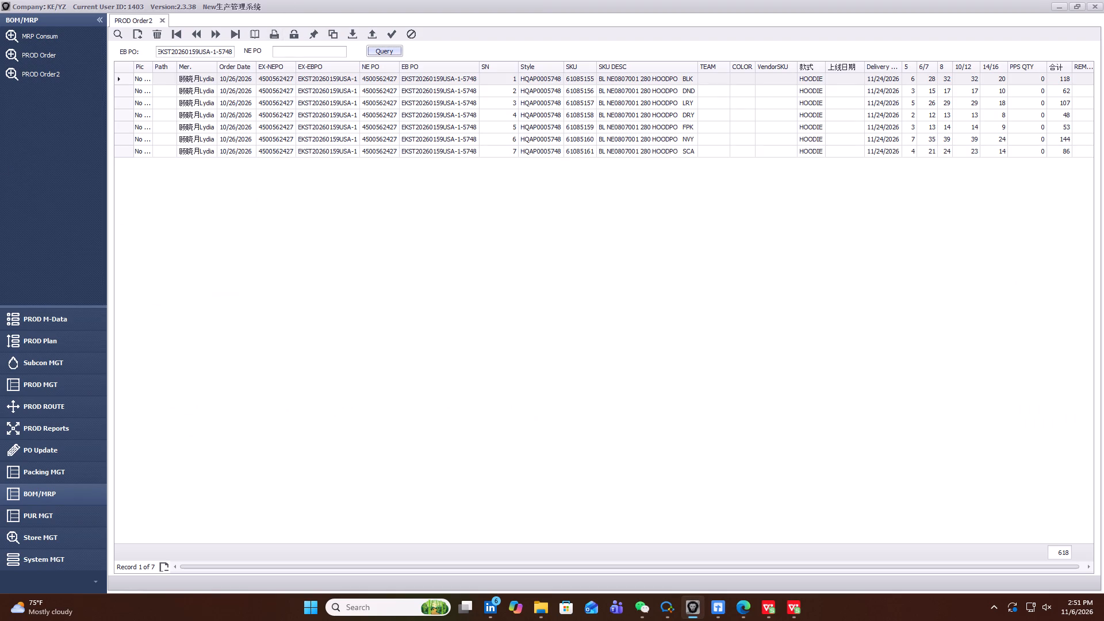
drag(232, 49, 135, 54)
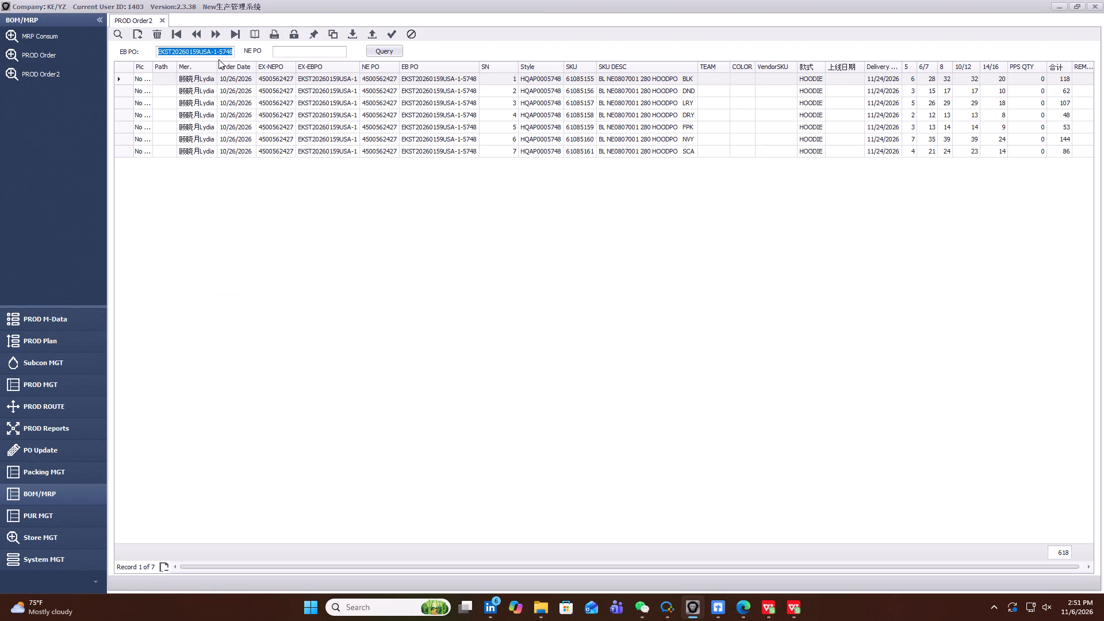
key(ctrl+v)
click(382, 52)
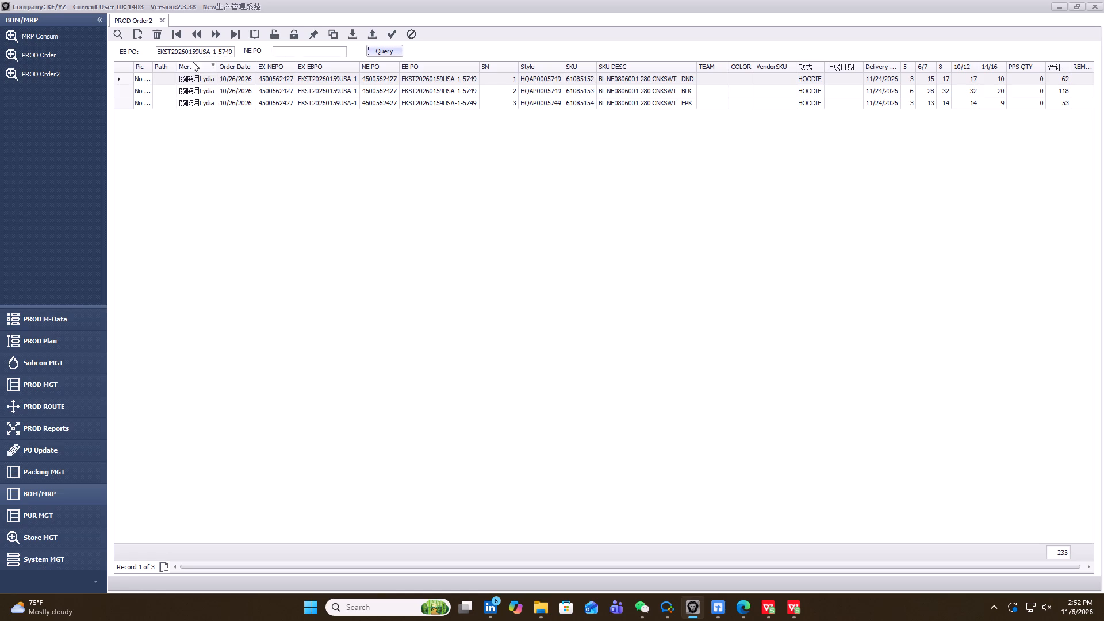
Export the queried order with the 服装模板 template to the Desktop as EKST20260159USA-1-5749_BOM in Excel (2003) format.
click(369, 33)
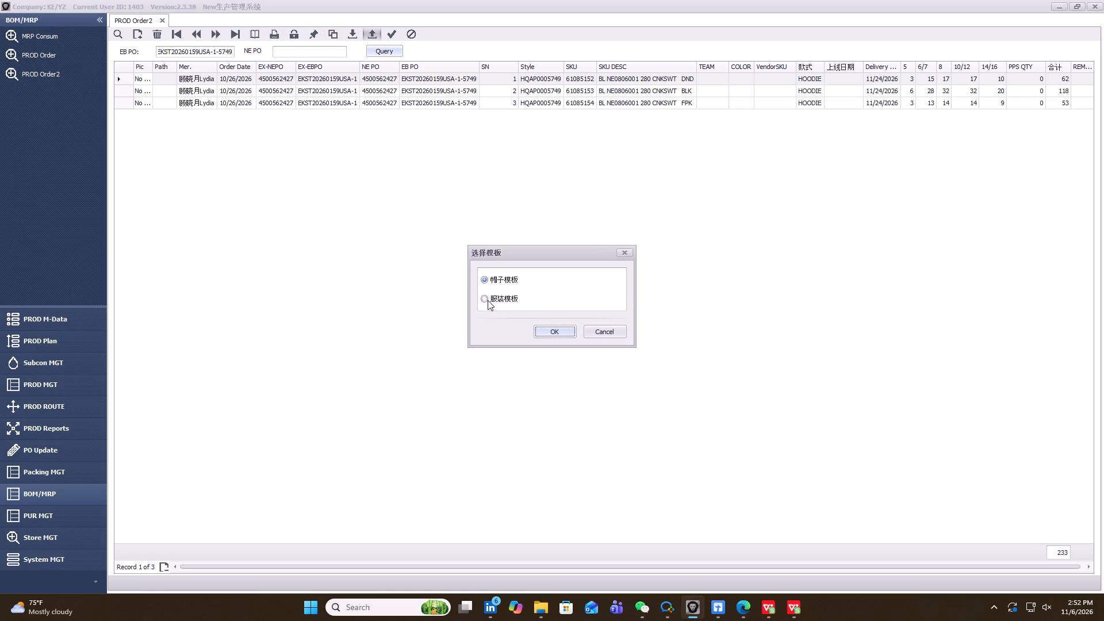
click(488, 300)
click(533, 324)
click(546, 333)
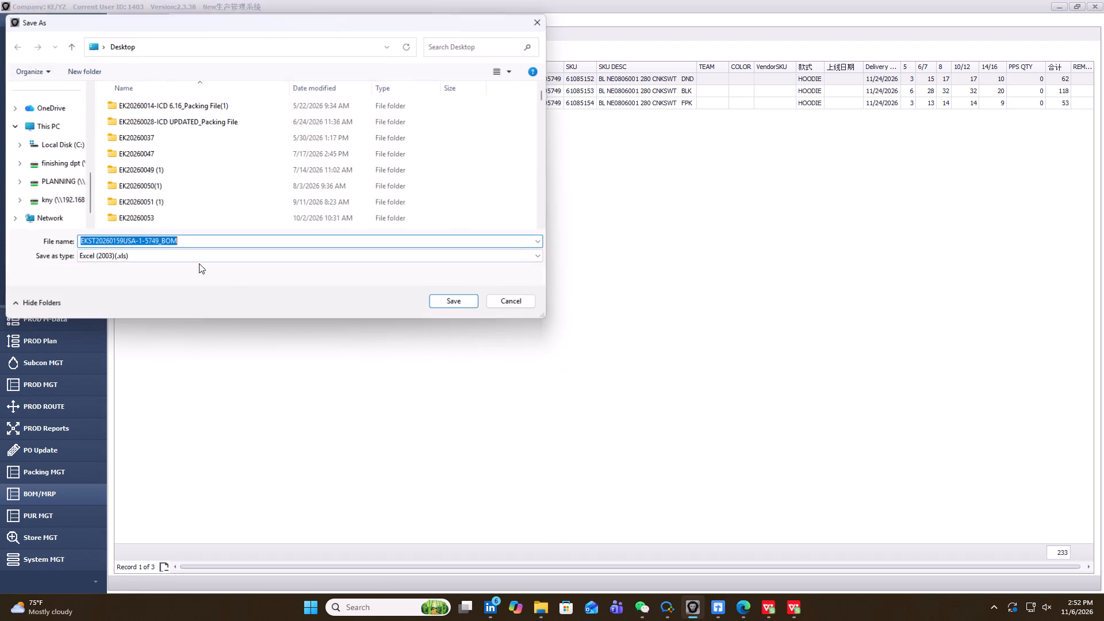
click(46, 124)
click(458, 302)
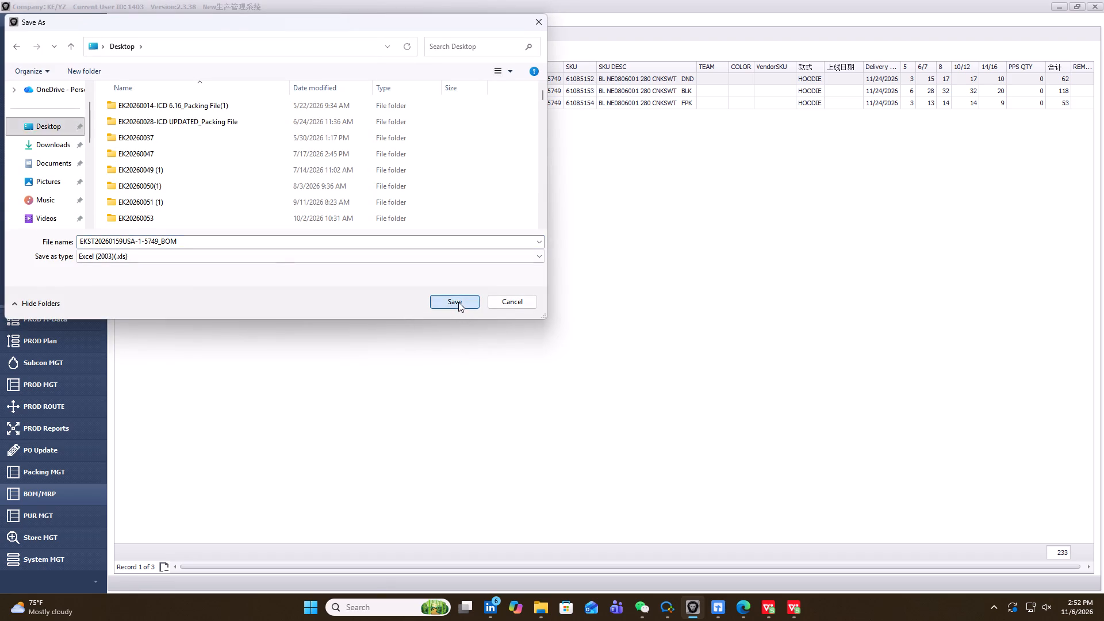
click(562, 339)
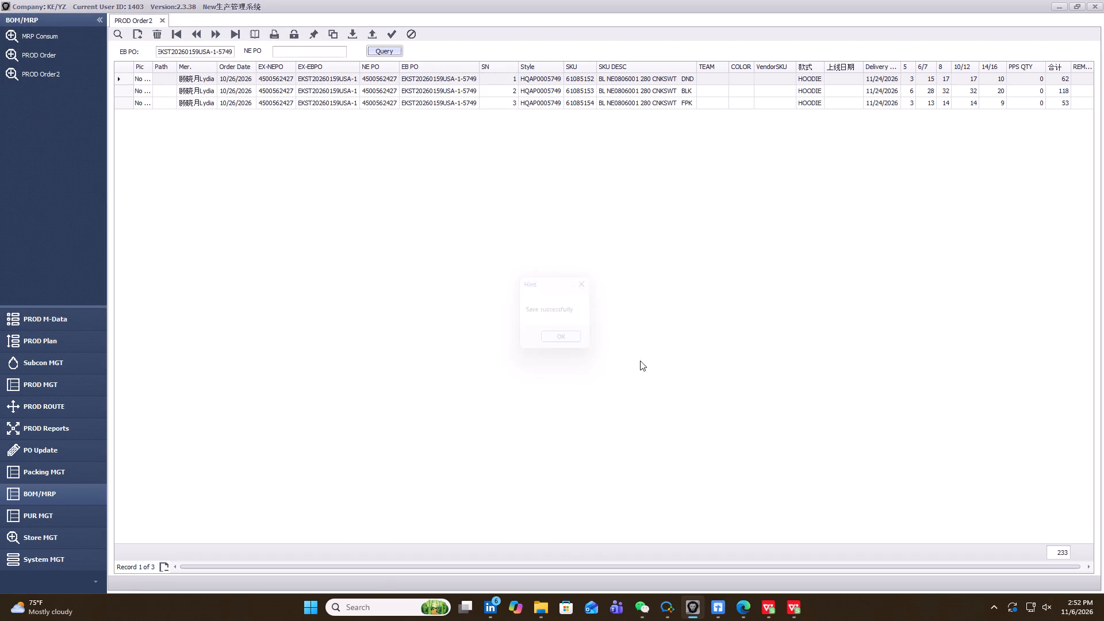
Clear the production platform, order workbook and WeChat windows away to show the desktop.
scroll(810, 328, up, 3)
click(1059, 6)
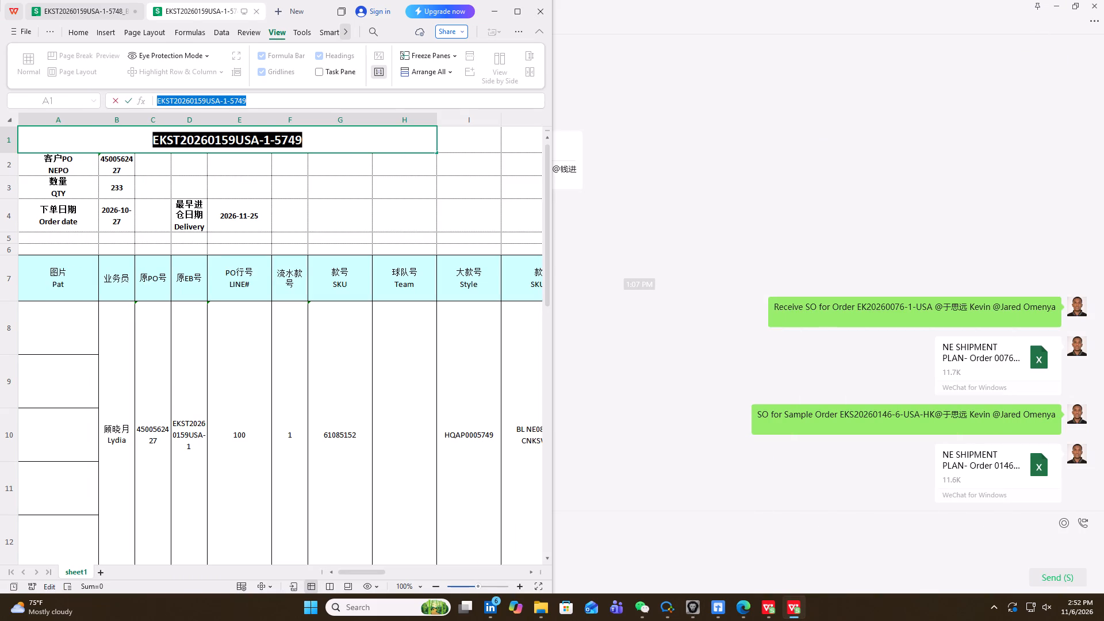
click(496, 6)
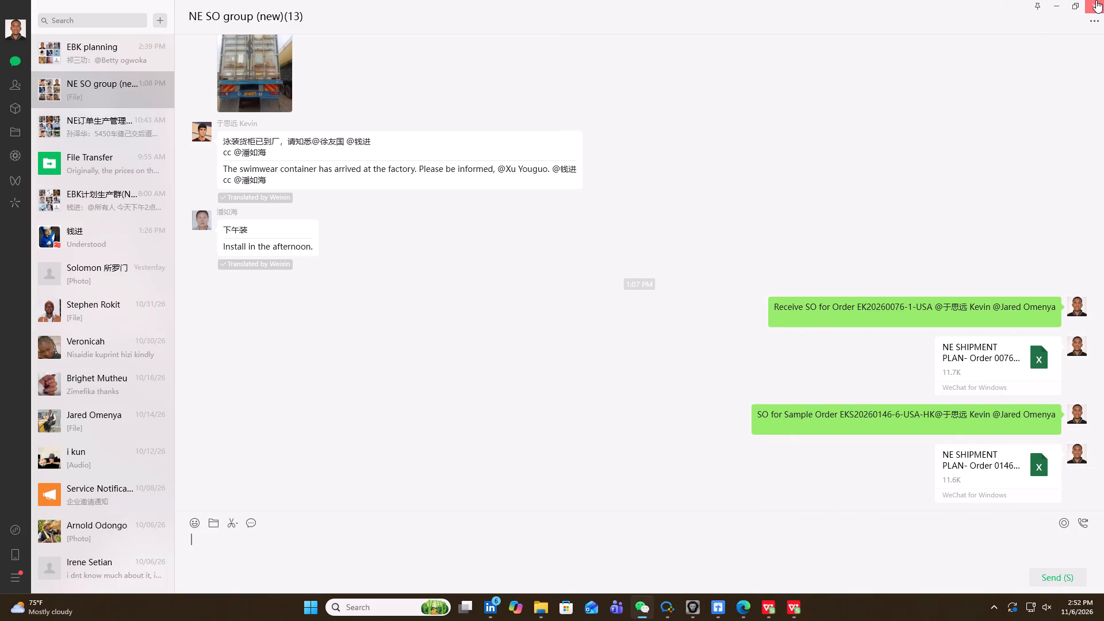
scroll(975, 282, down, 4)
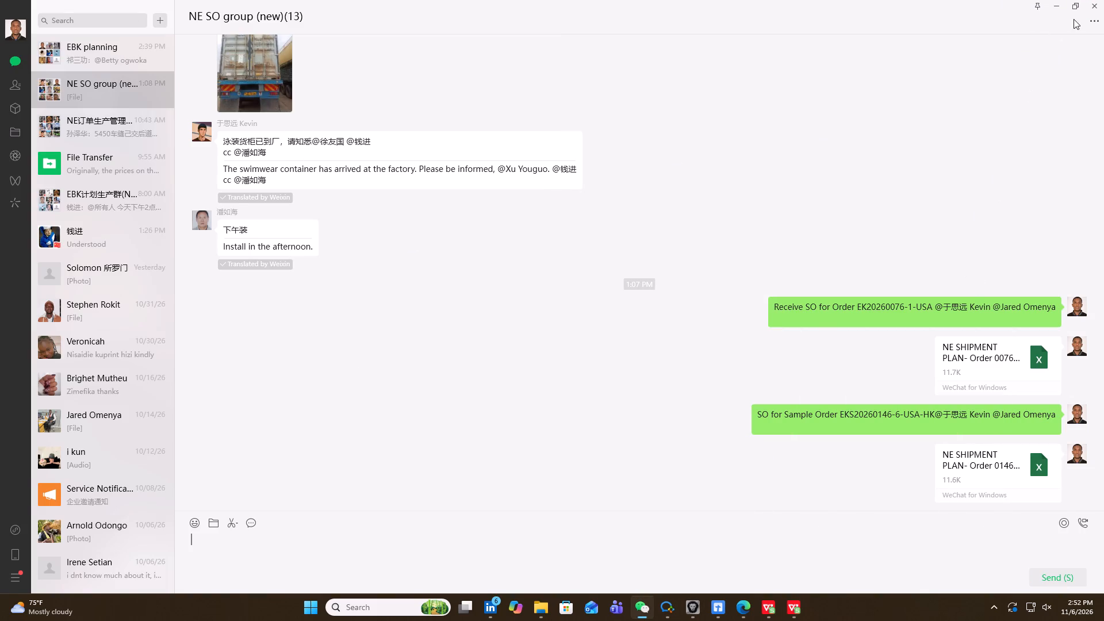
click(1076, 10)
click(973, 94)
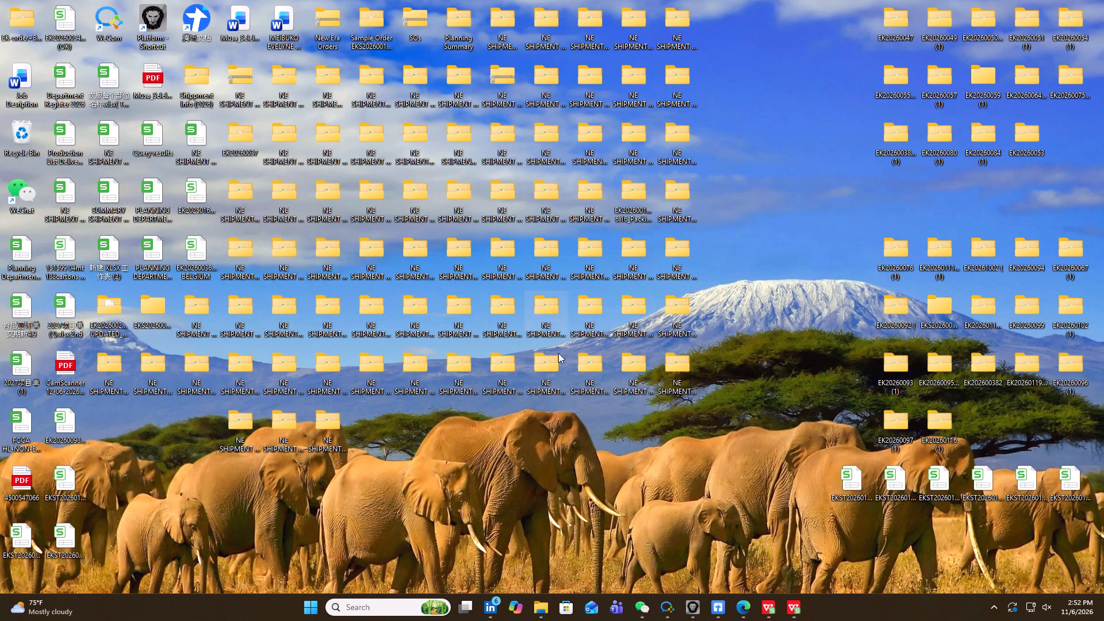
Reorder the two WPS windows on the taskbar so the order workbooks' window comes before the production order window.
click(796, 606)
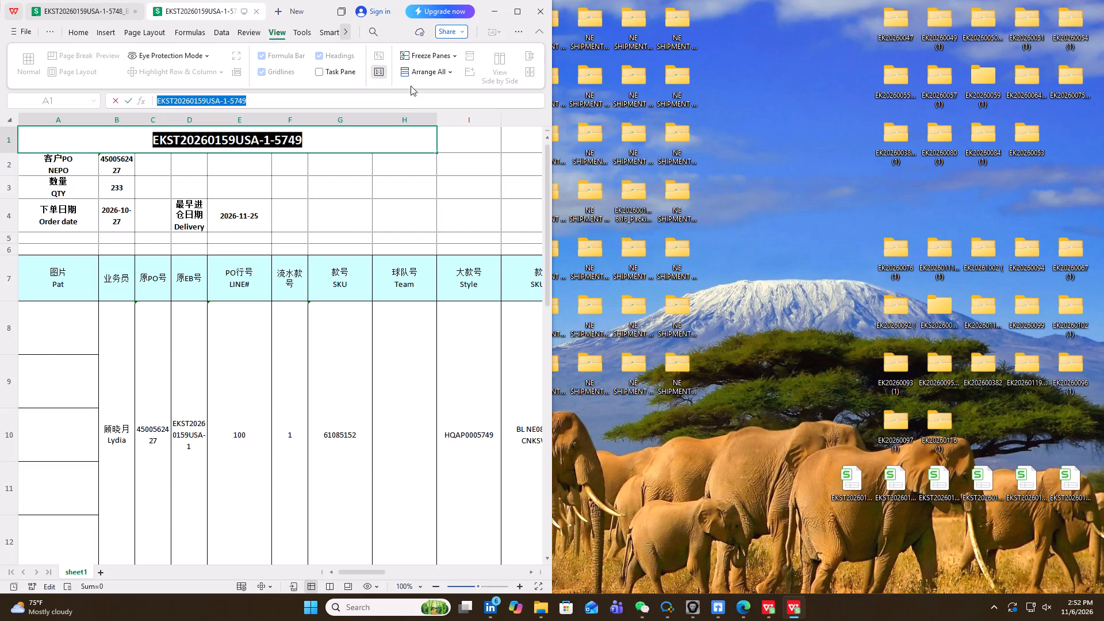
click(489, 10)
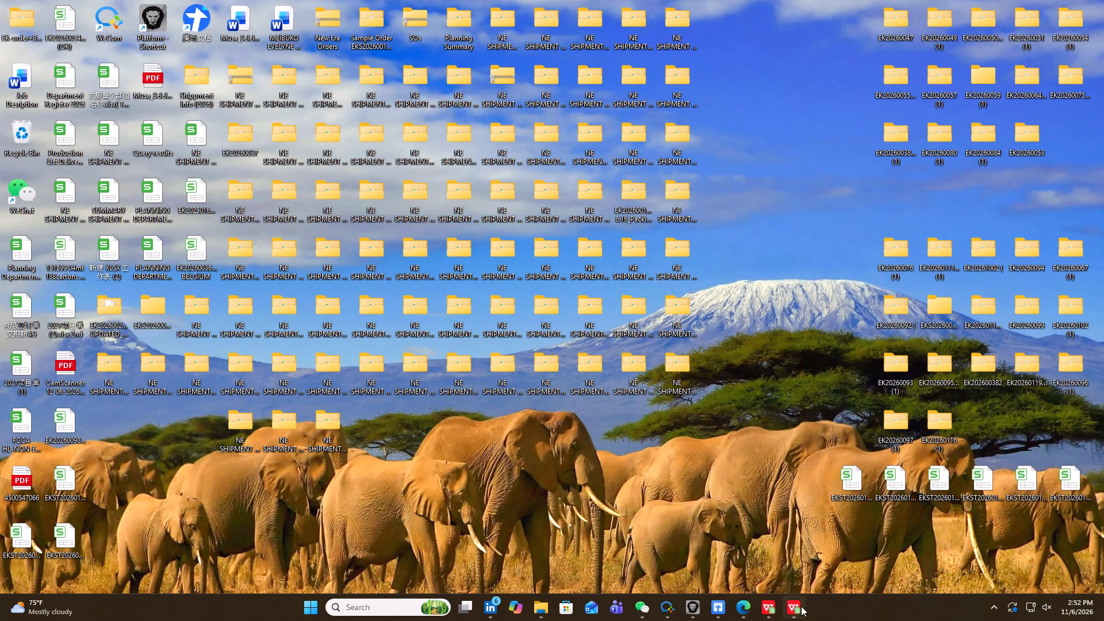
drag(798, 608, 770, 611)
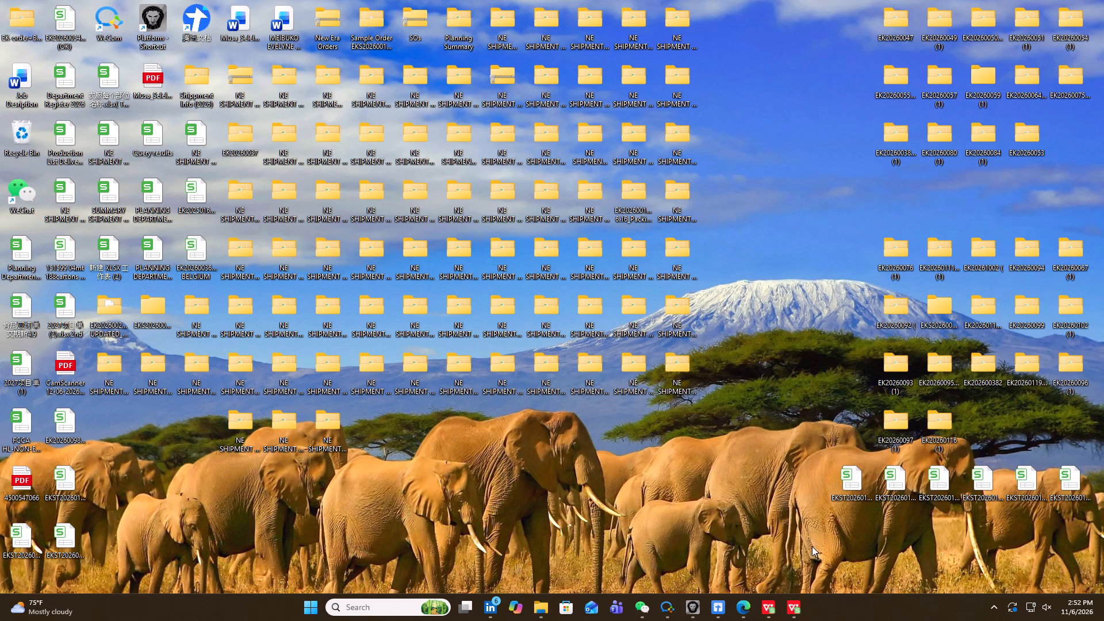
Bring up the order workbooks' window, reduce it from full screen and place it beside the desktop's file icons.
click(797, 610)
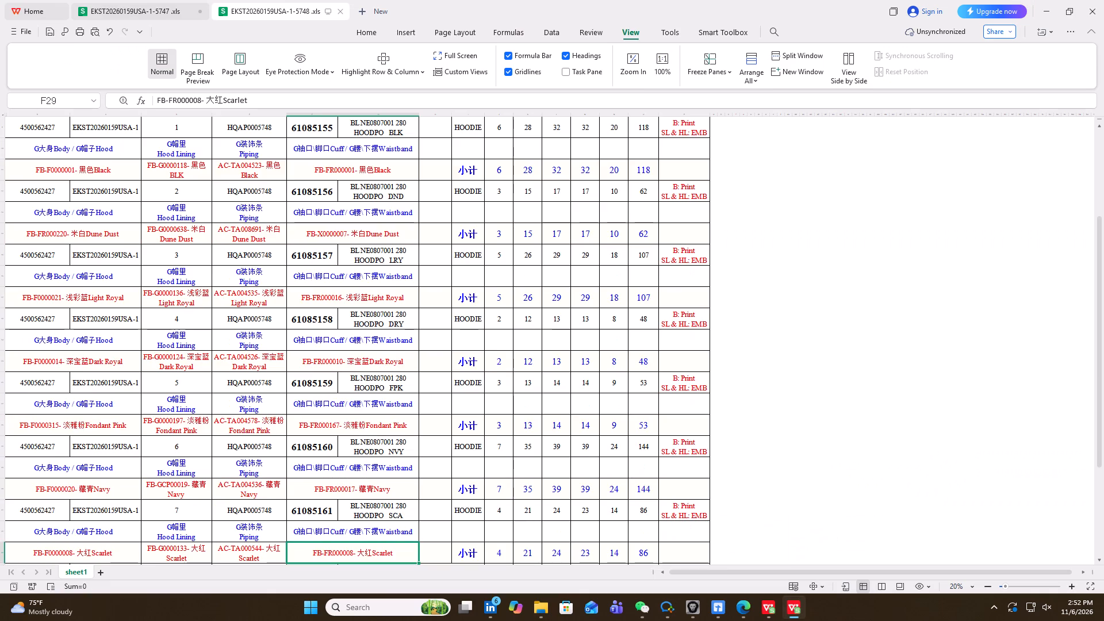
scroll(497, 379, up, 14)
click(1069, 10)
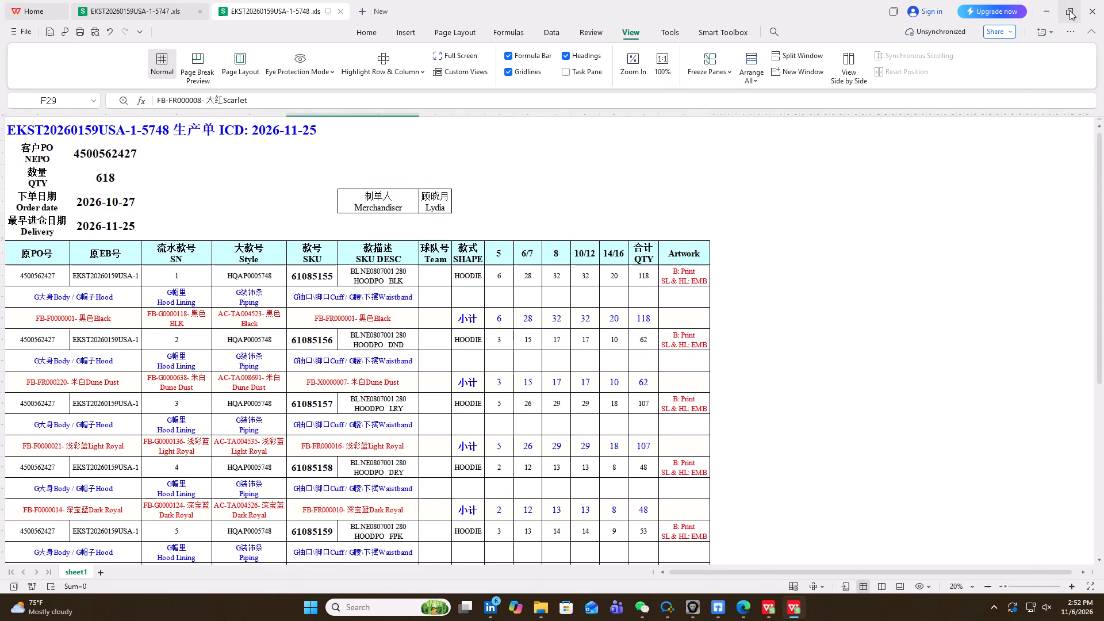
drag(616, 136, 727, 113)
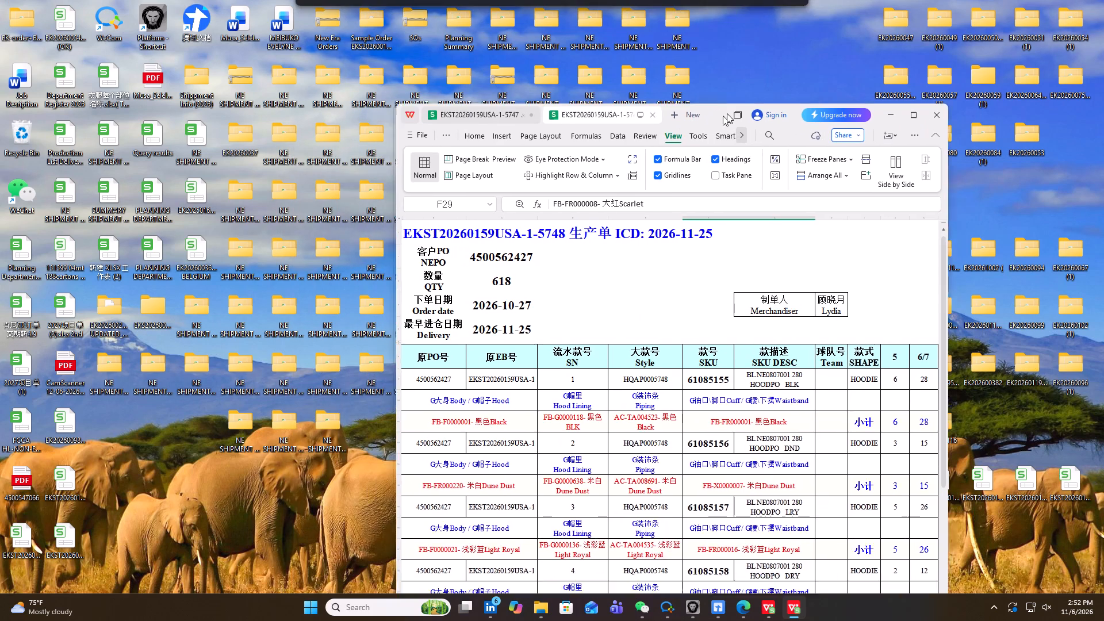
drag(727, 113, 800, 63)
click(15, 546)
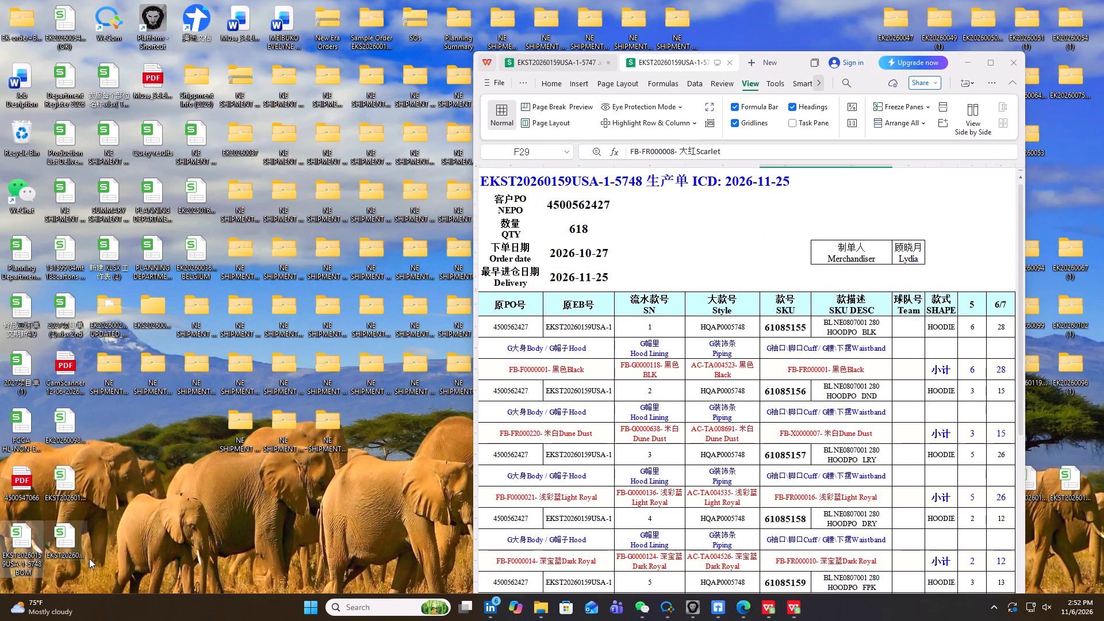
click(70, 541)
click(73, 488)
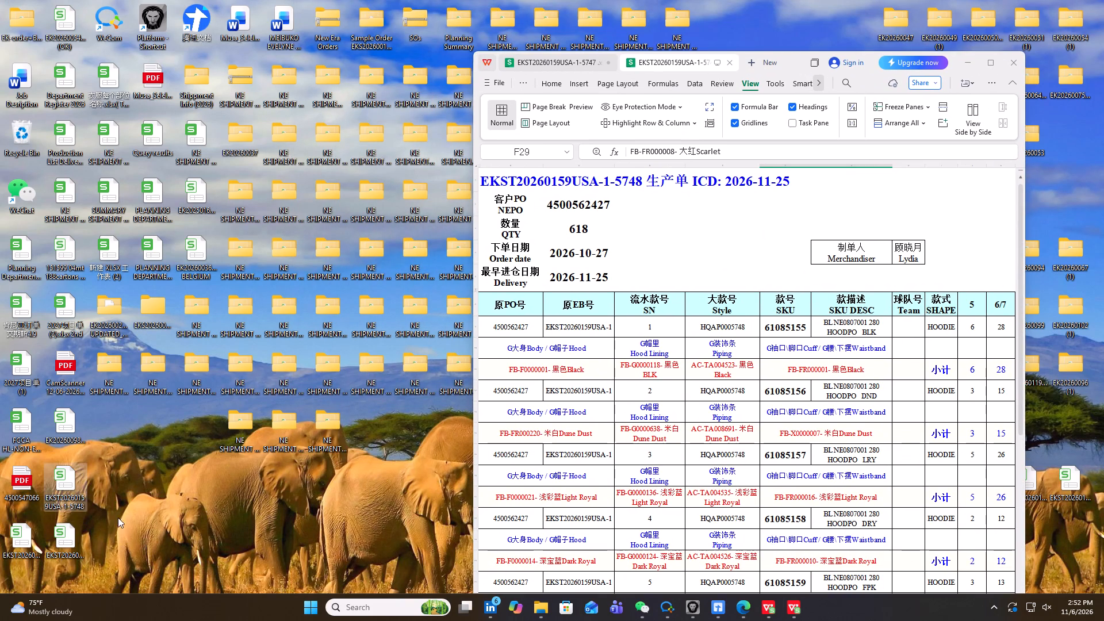
drag(75, 488, 217, 507)
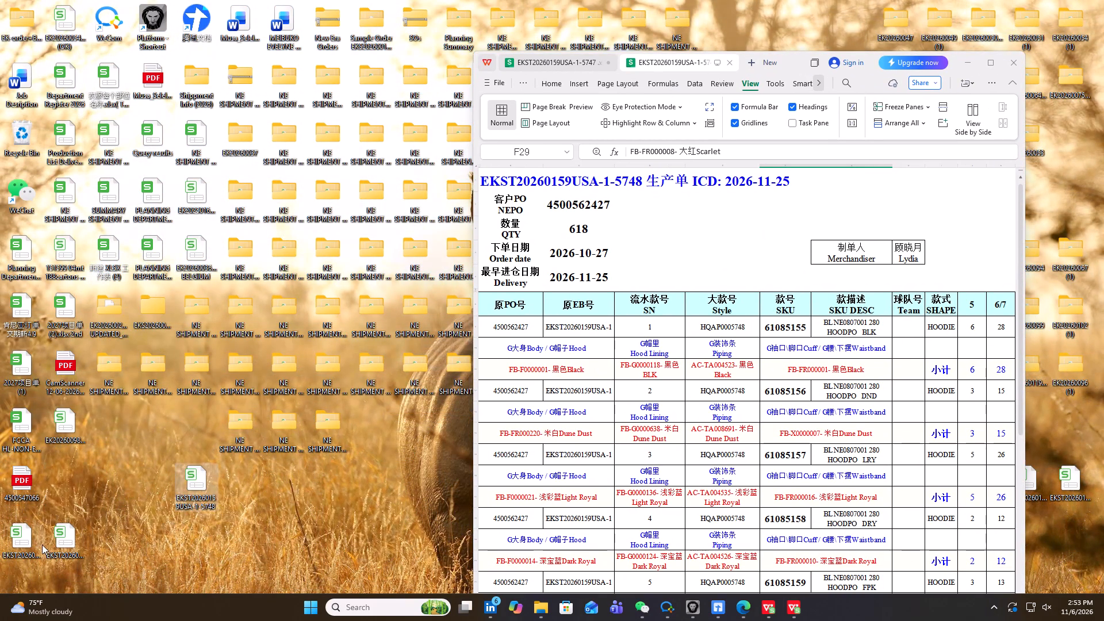
Open the desktop file EKST20260159USA-1-5749_BOM as a new tab in the order workbooks' window and maximize the window.
click(14, 544)
click(62, 540)
drag(62, 543, 653, 432)
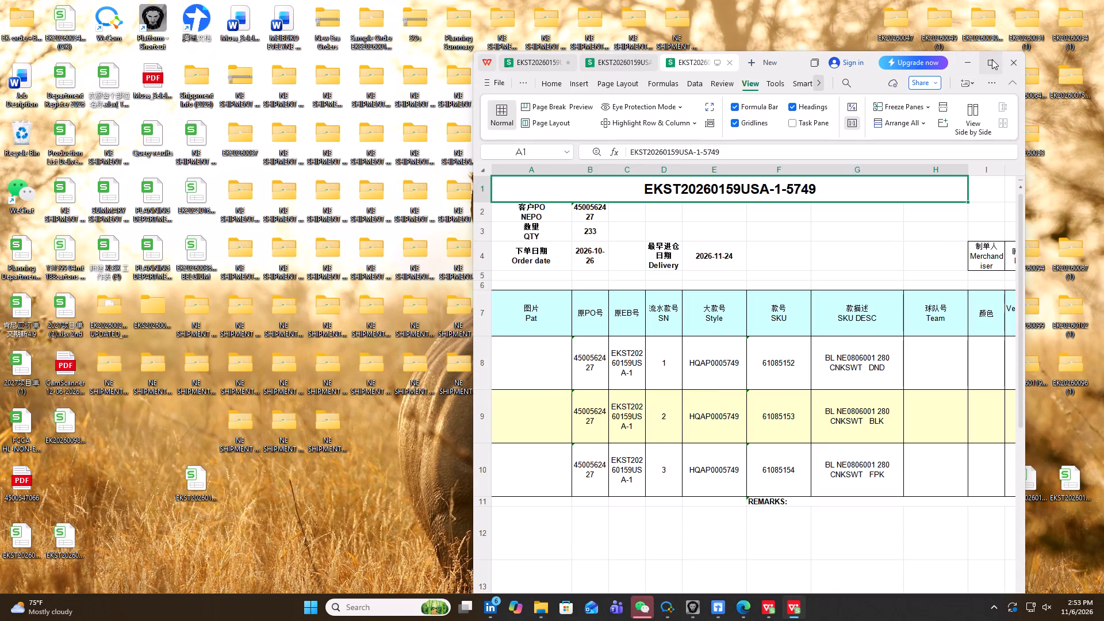
click(992, 60)
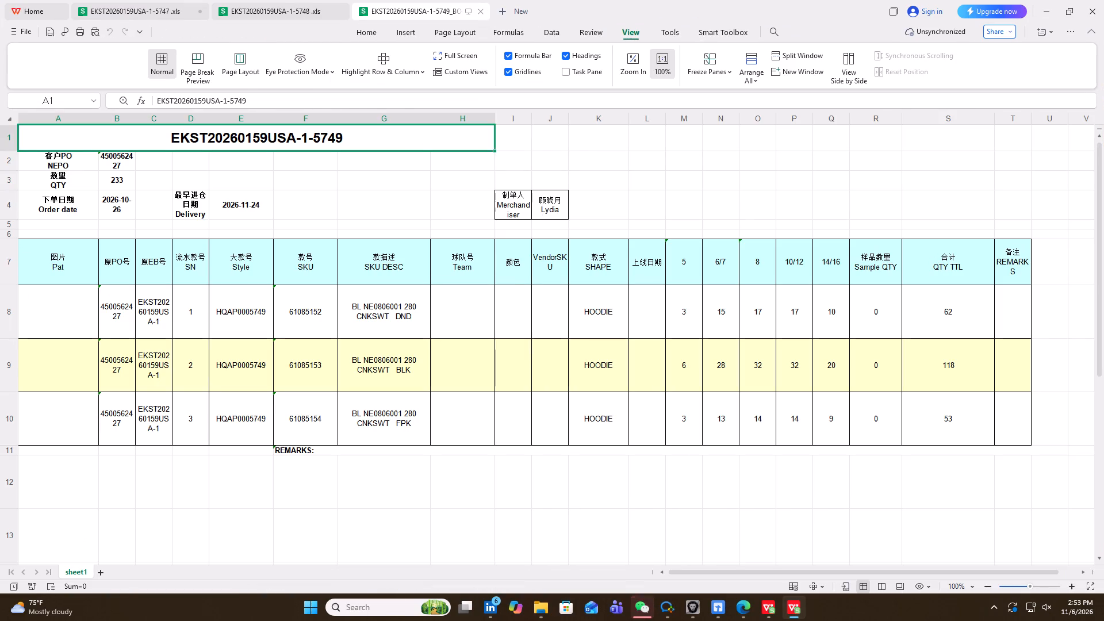
Delete the 样品数量 Sample QTY column from the 5749 sheet.
click(872, 121)
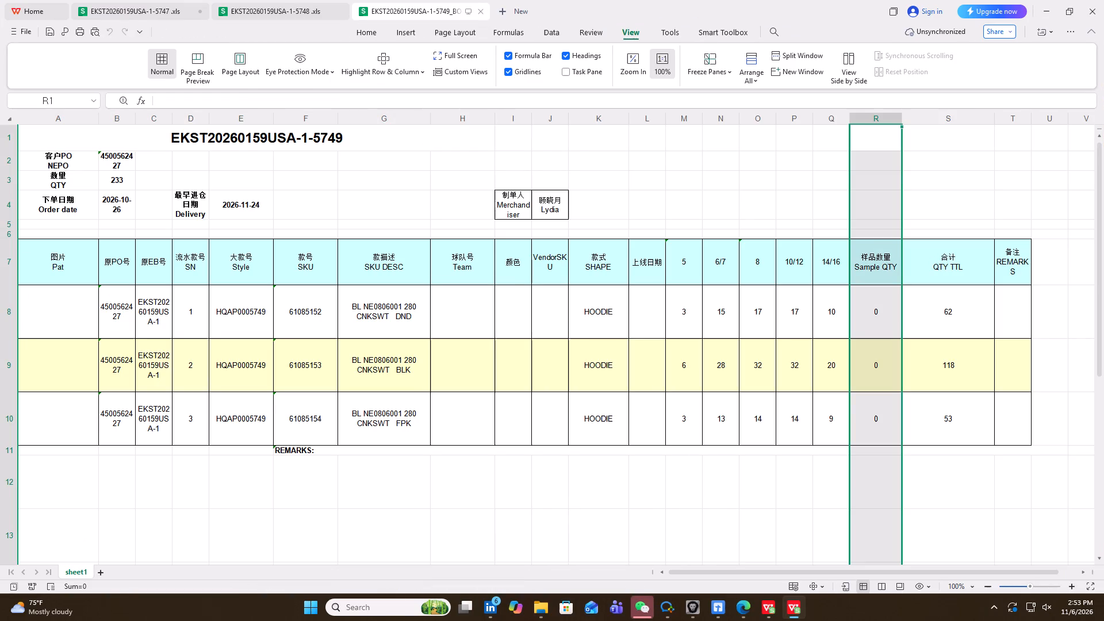
scroll(883, 186, up, 4)
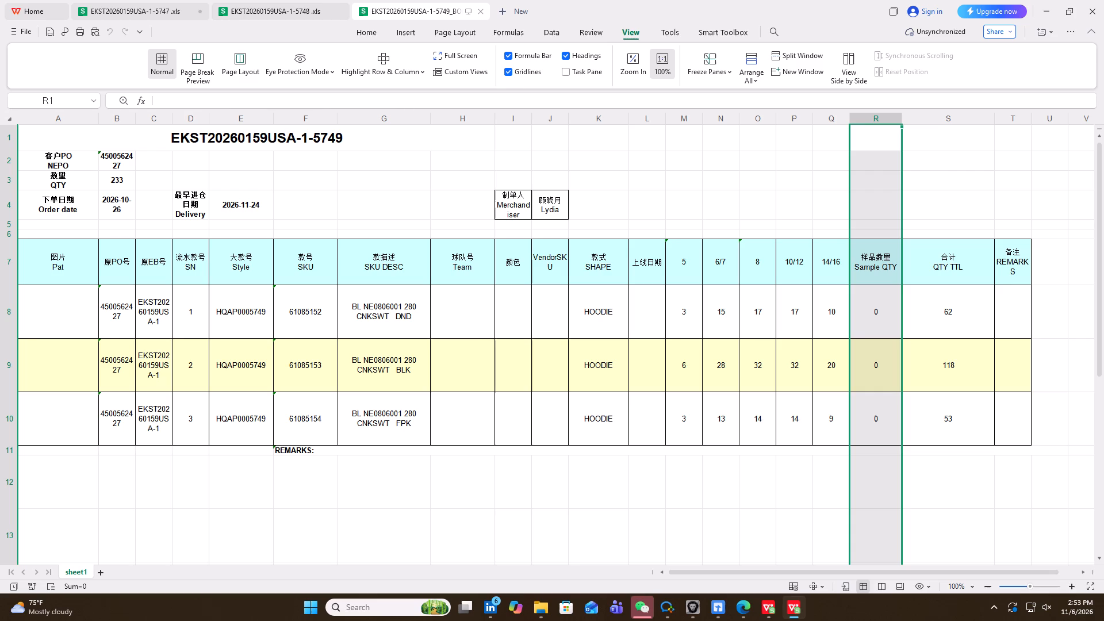
right_click(875, 212)
click(908, 250)
Replace the 备注 REMARKS header of the table's last column with "Artwork".
click(965, 271)
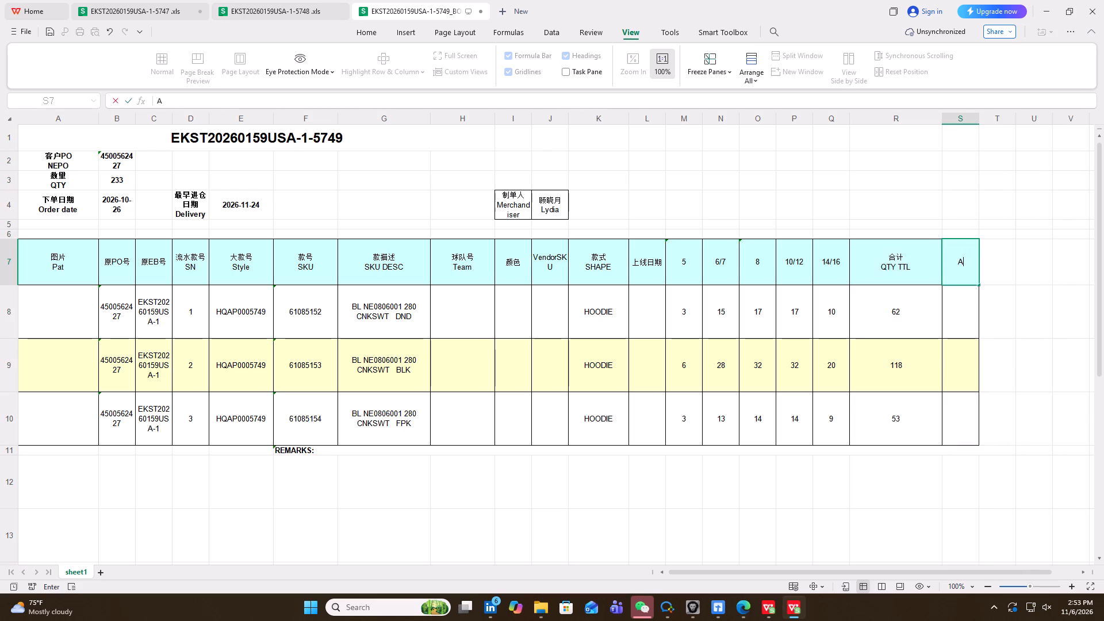
text(rw)
key(BackSpace)
key(BackSpace)
text(rtwork)
click(974, 315)
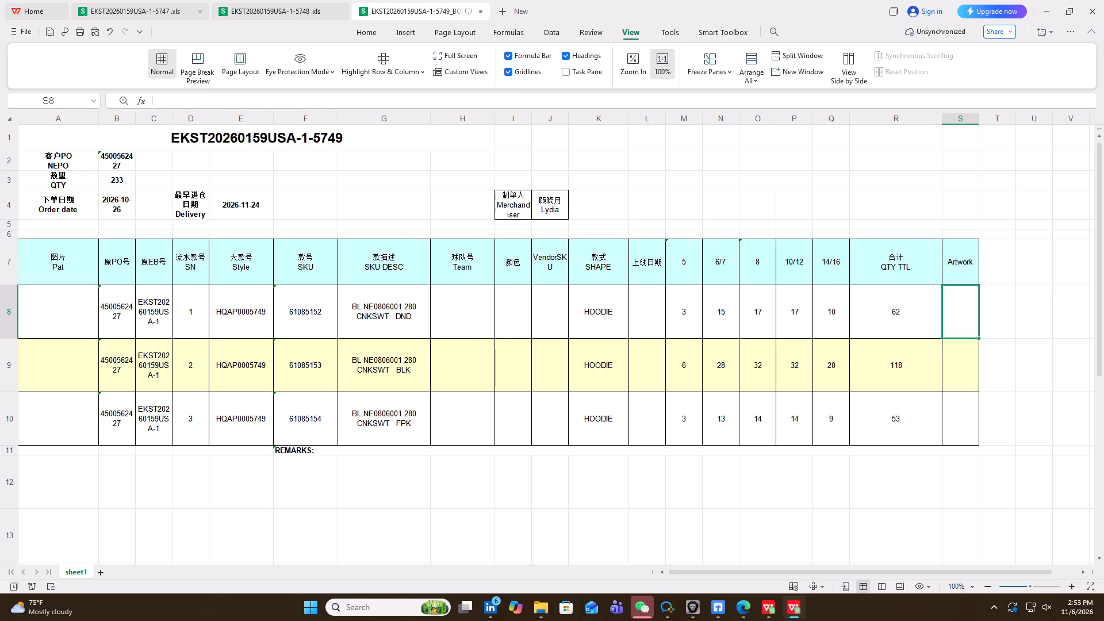
Unmerge the sheet title cell EKST20260159USA-1-5749.
click(196, 143)
click(361, 30)
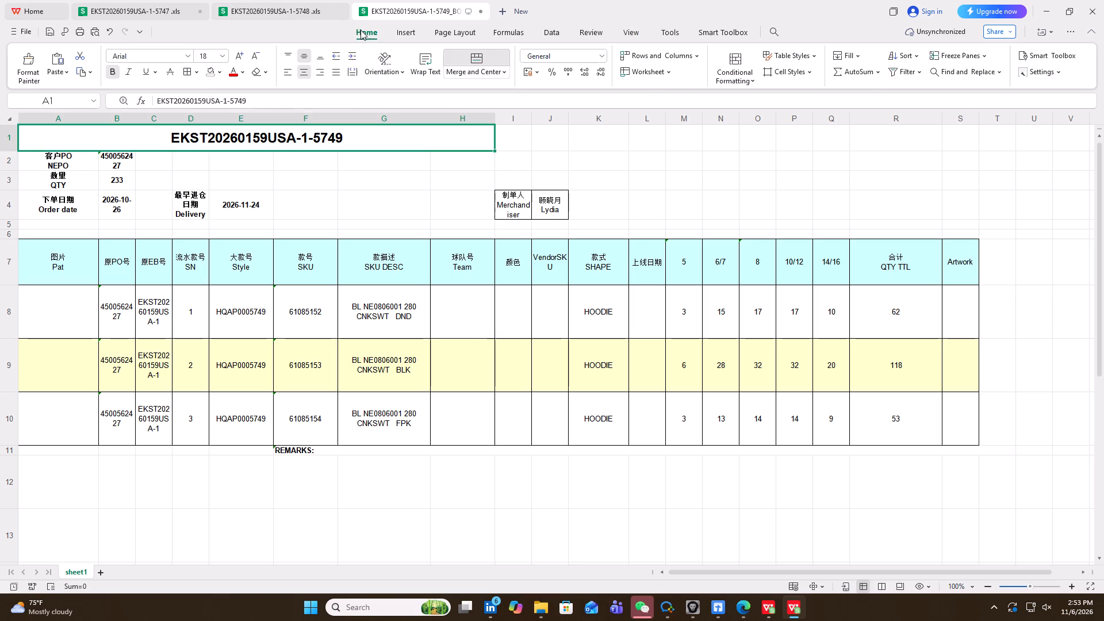
click(468, 62)
Insert an empty row beneath the 下单日期 Order date row and make it taller.
click(10, 205)
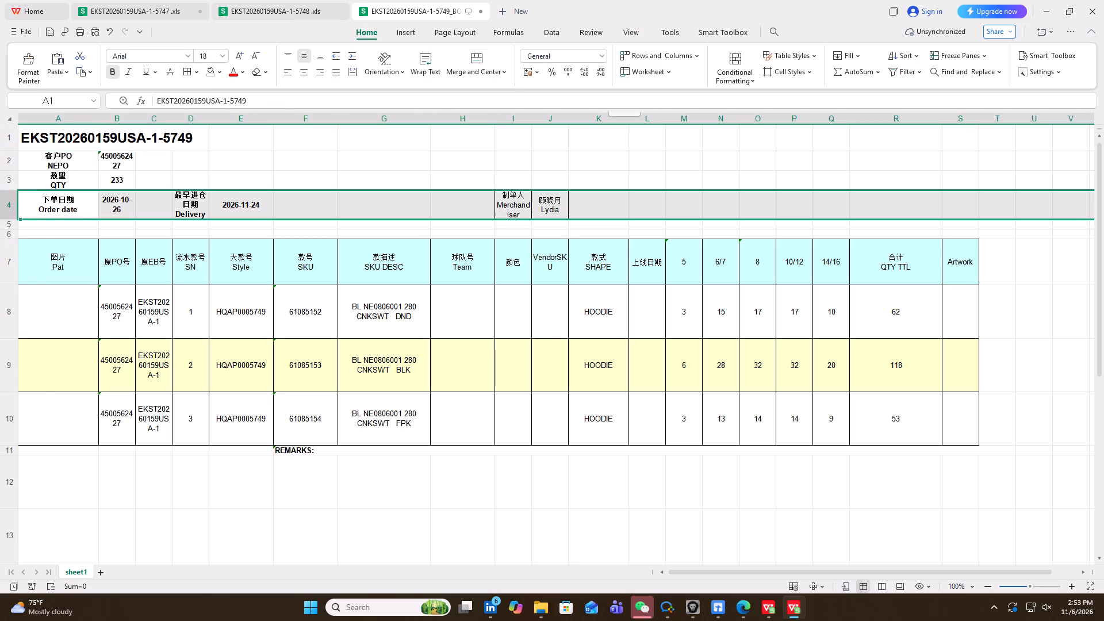
right_click(10, 205)
click(62, 327)
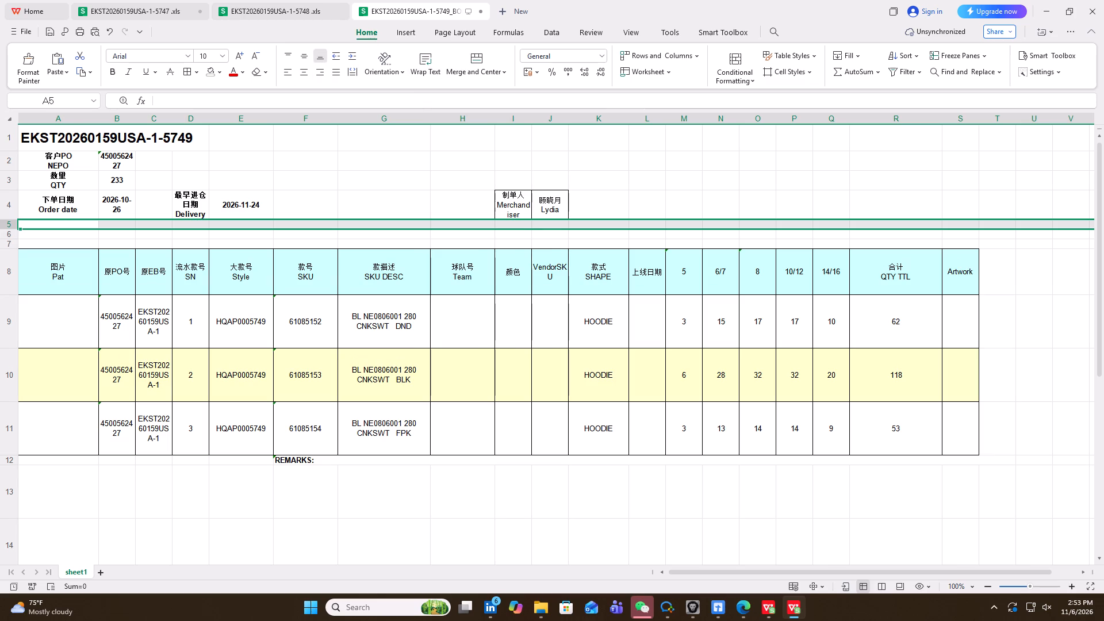
drag(13, 229, 14, 242)
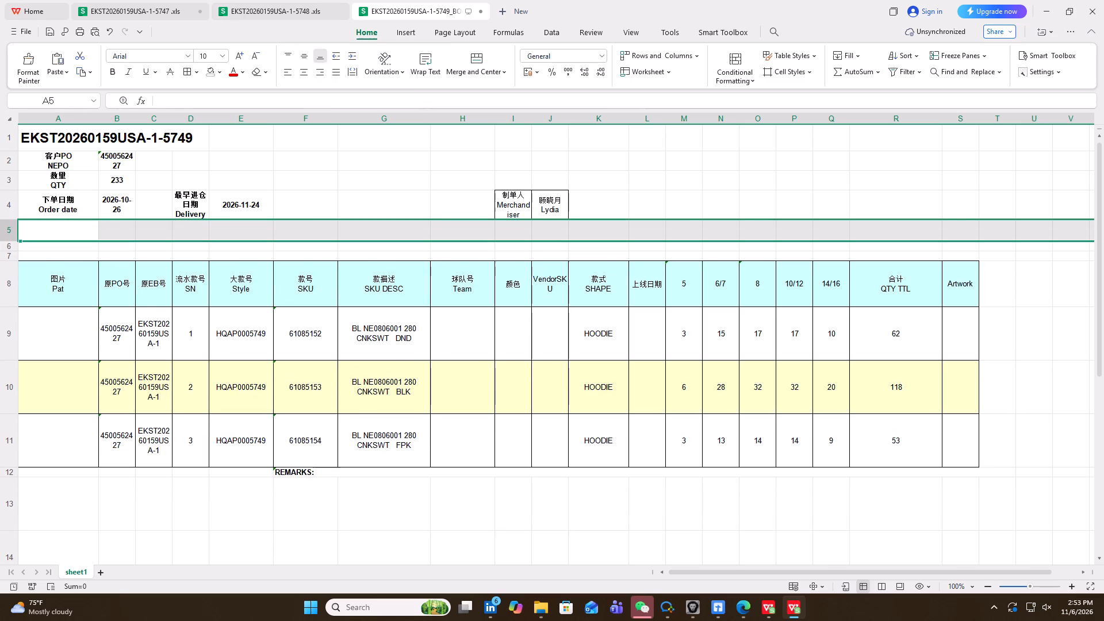
Move the 最早进仓日期 Delivery label and its date to A5:B5, beneath the order date.
drag(198, 208, 235, 209)
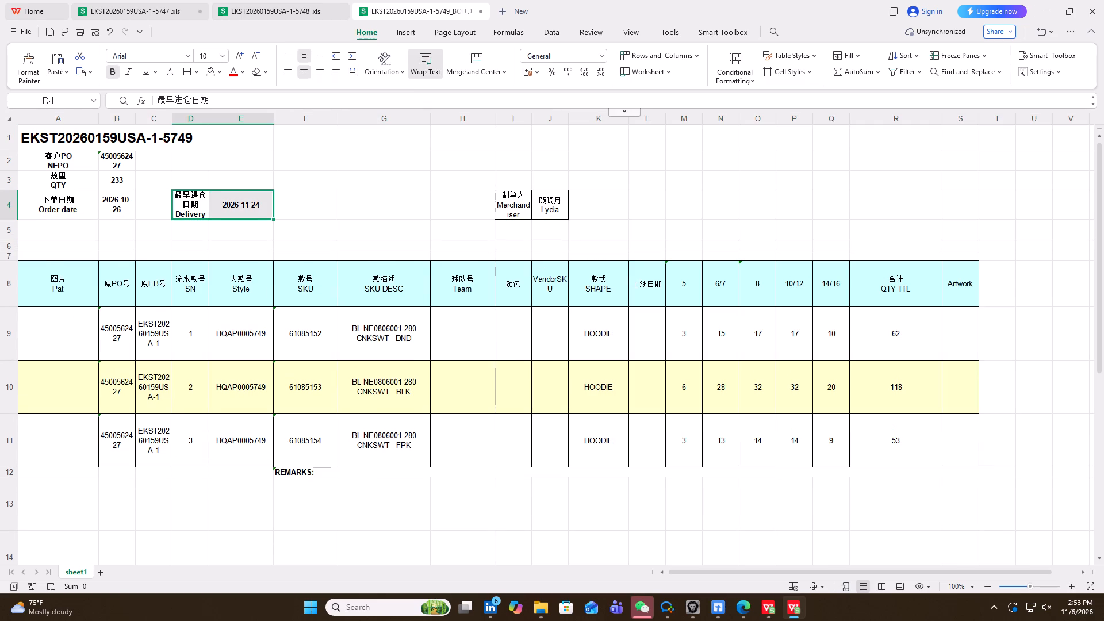
key(ctrl+x)
click(83, 231)
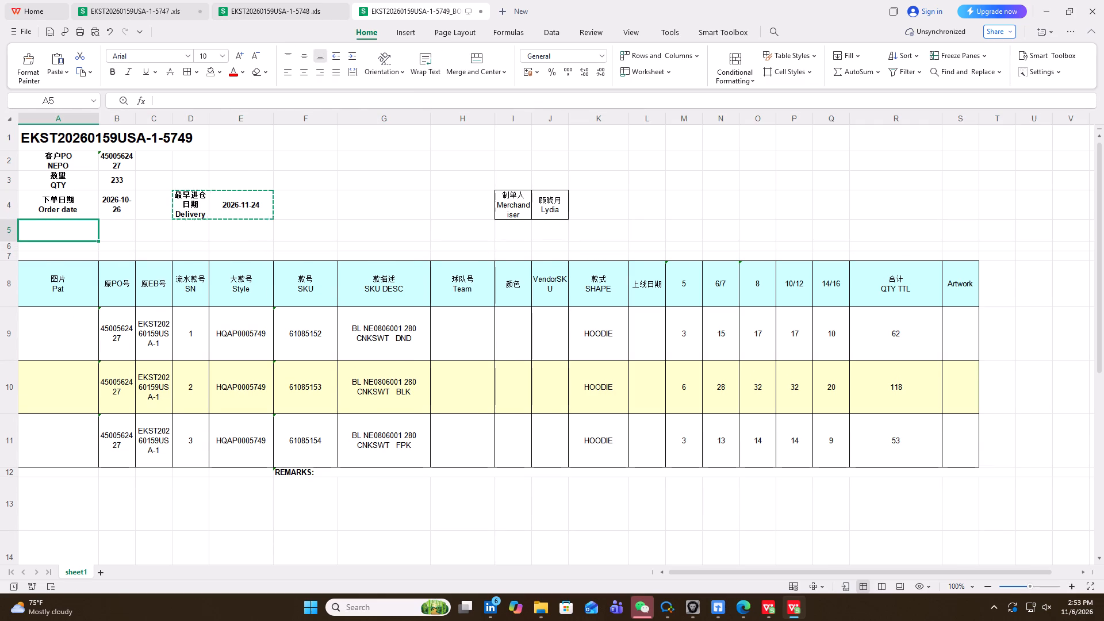
key(ctrl+v)
Widen column B so the PO numbers and dates each fit on one line.
click(160, 231)
click(122, 228)
drag(136, 120, 150, 124)
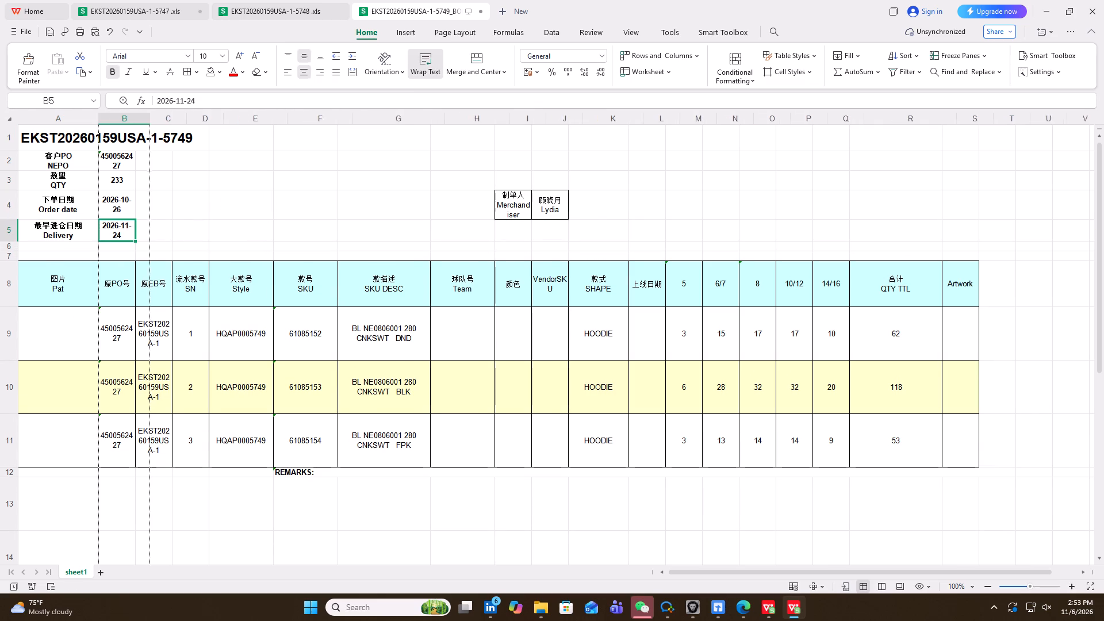
drag(150, 124, 155, 125)
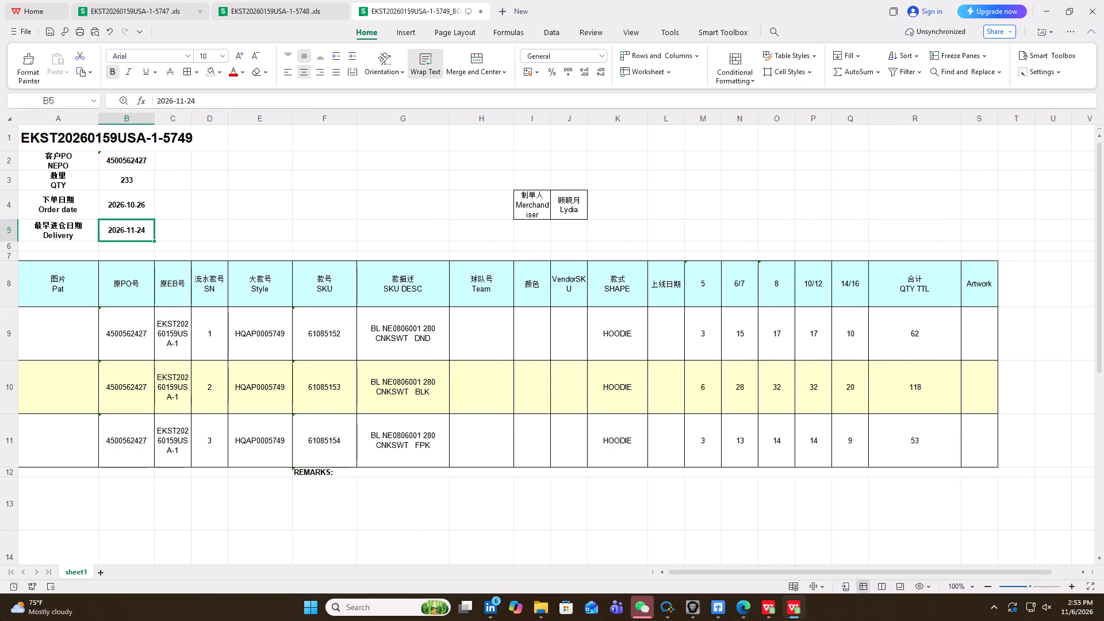
Unmerge the REMARKS: cell below the order table.
click(448, 474)
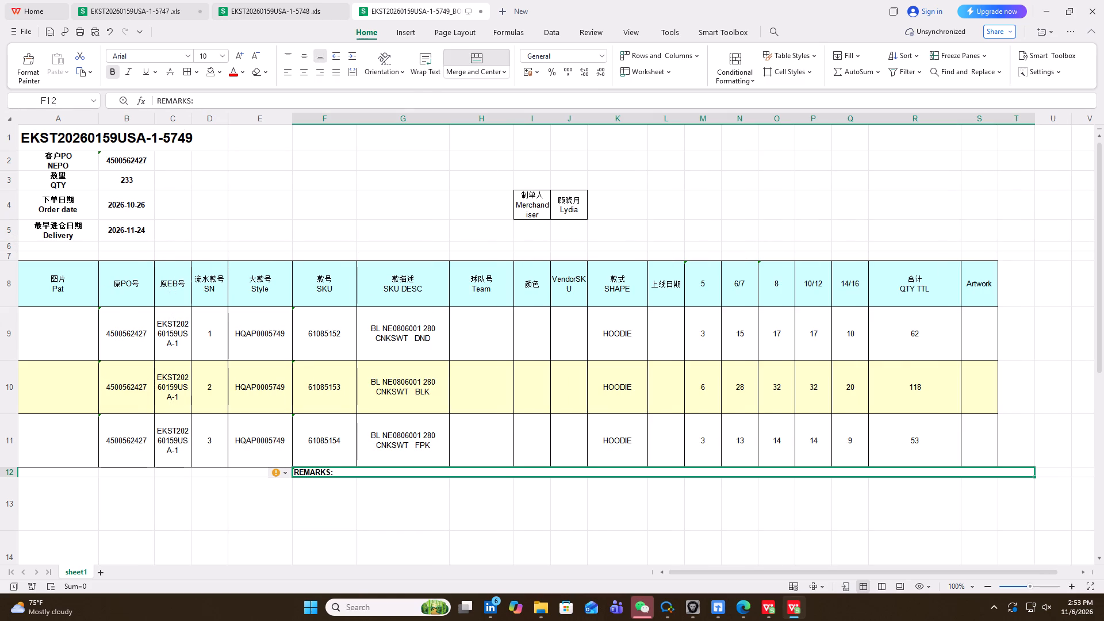
click(465, 59)
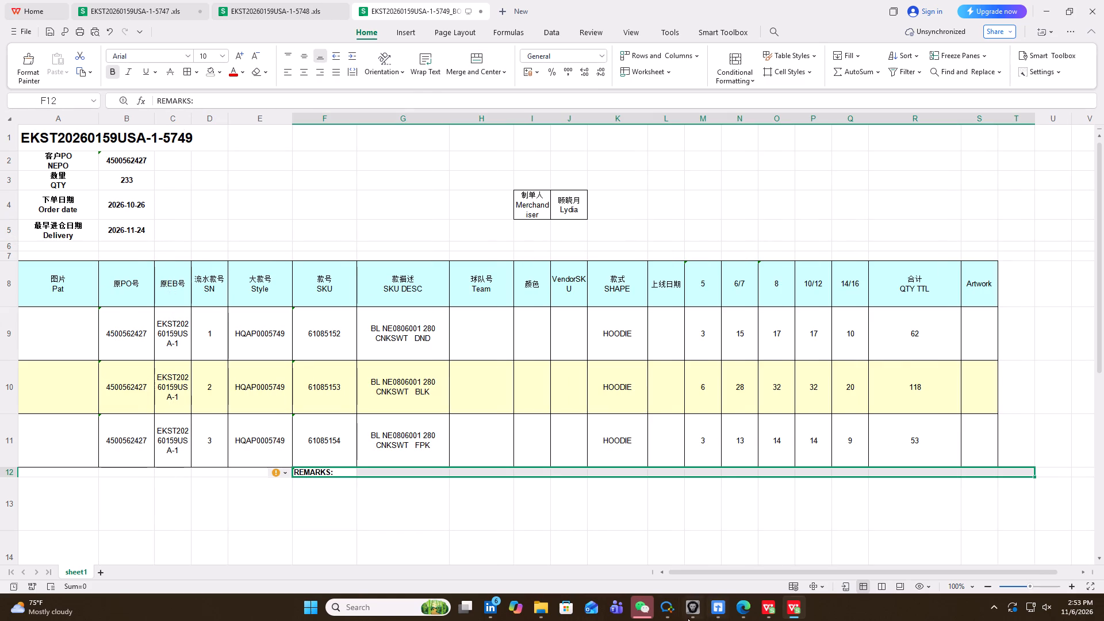
Check the latest messages in WeChat's NE SO group (new) chat and minimize the chat window.
click(639, 601)
scroll(789, 256, down, 2)
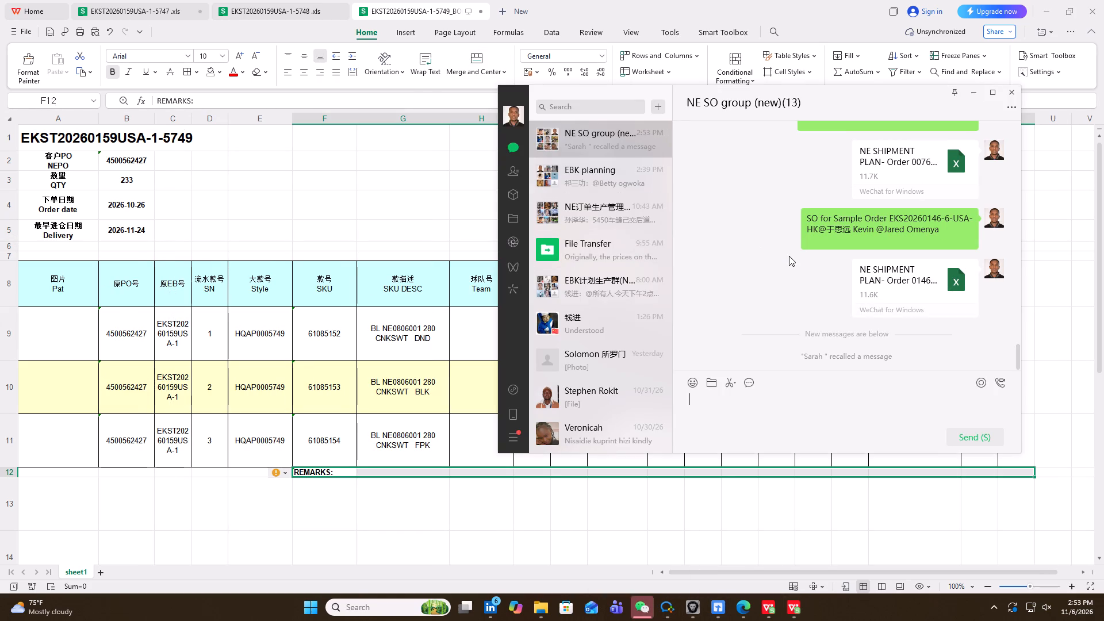
scroll(789, 256, down, 1)
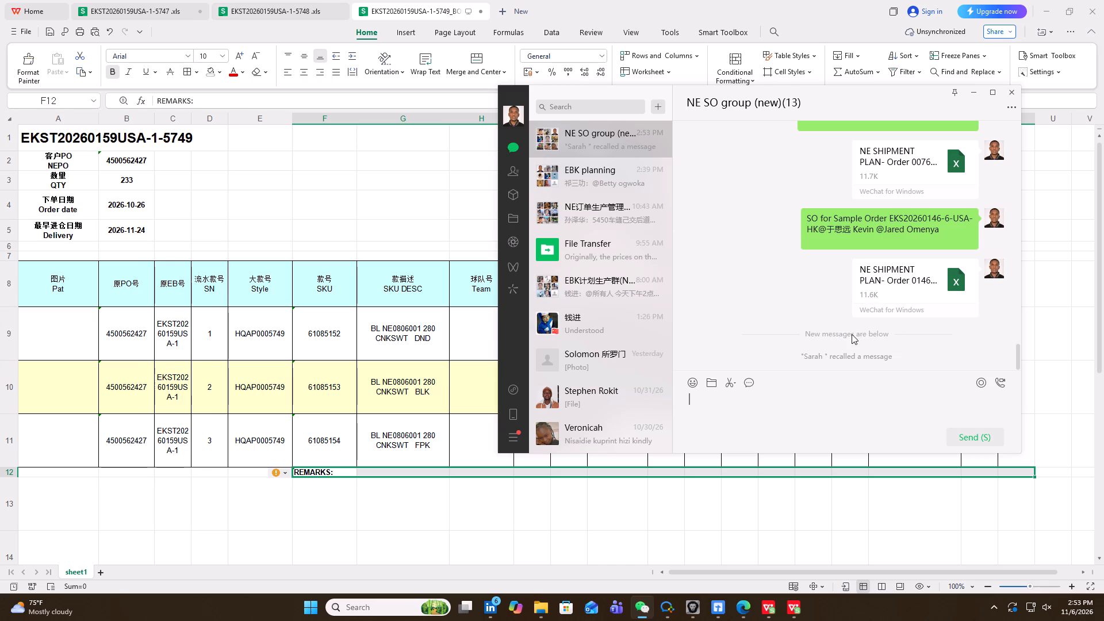
click(971, 93)
Delete the REMARKS: text from F12 below the order table.
click(694, 470)
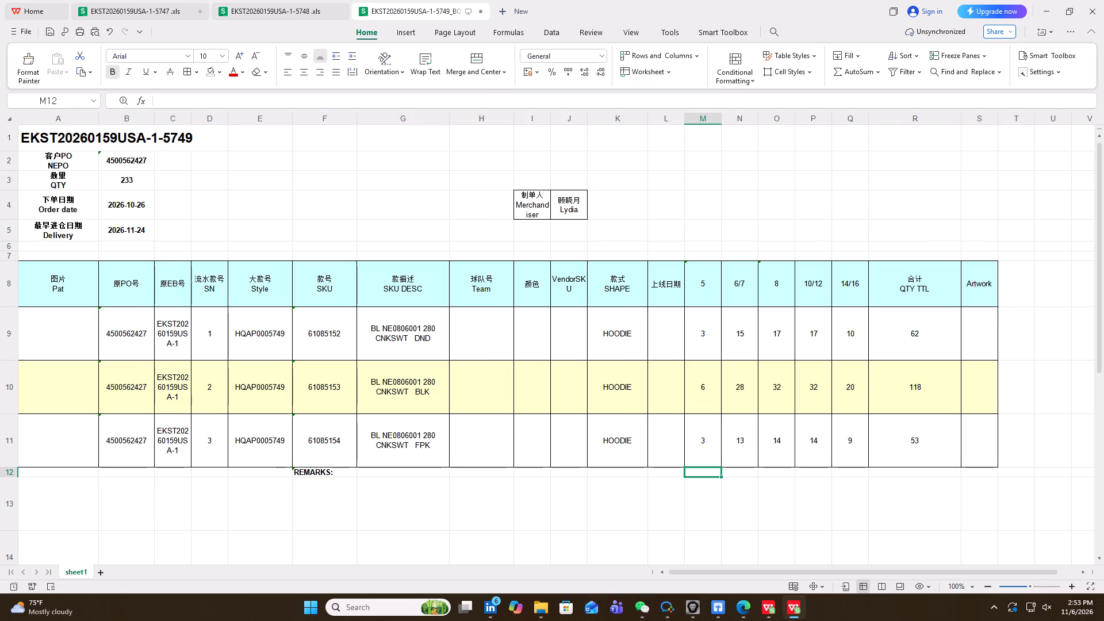
click(310, 472)
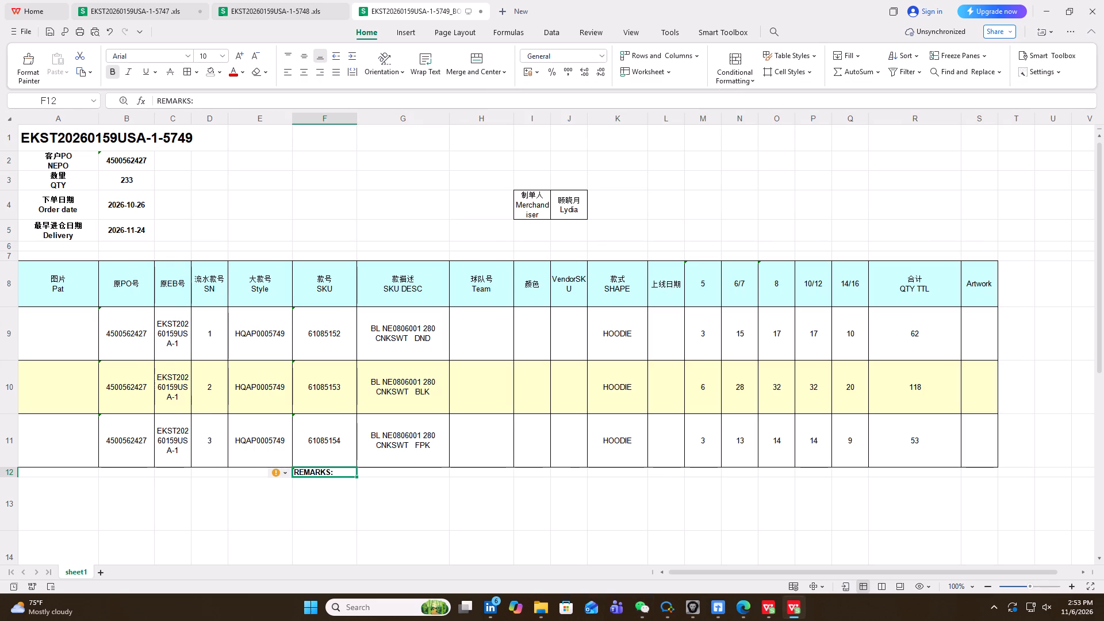
key(Delete)
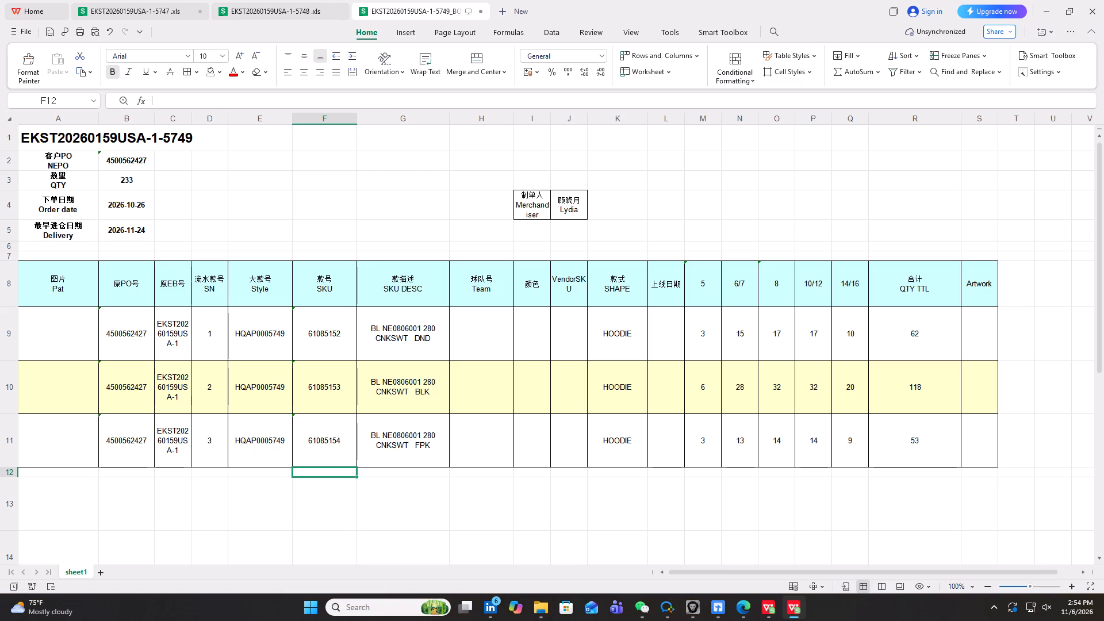
Copy the format of cell A9 onto the table body and the row below it, A9:S12, with Format Painter.
scroll(398, 410, up, 3)
click(78, 339)
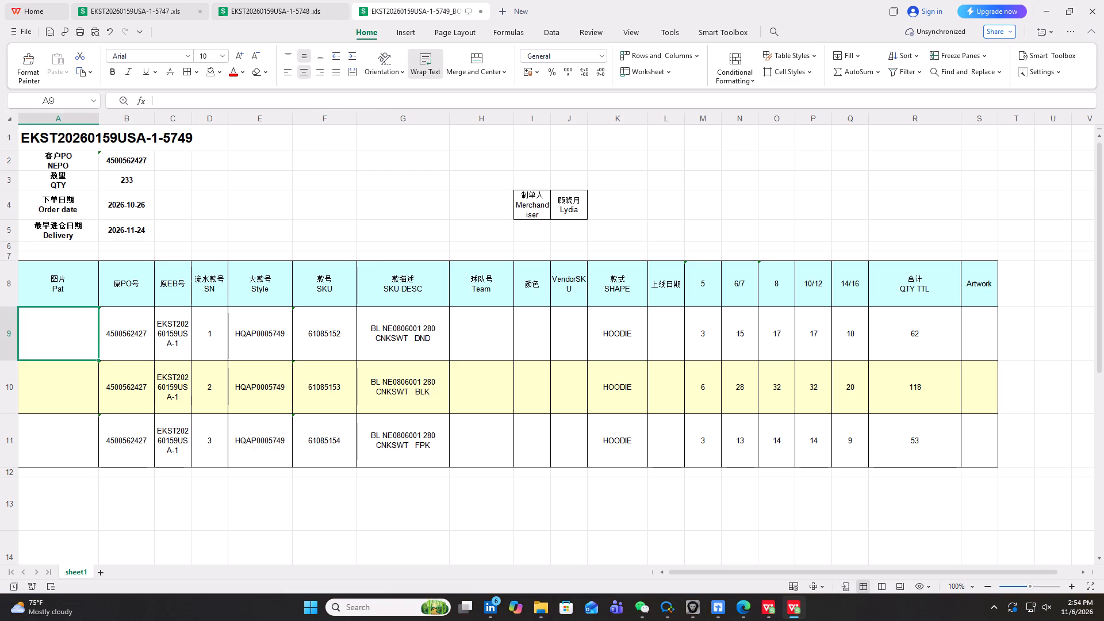
click(26, 63)
drag(65, 339, 678, 375)
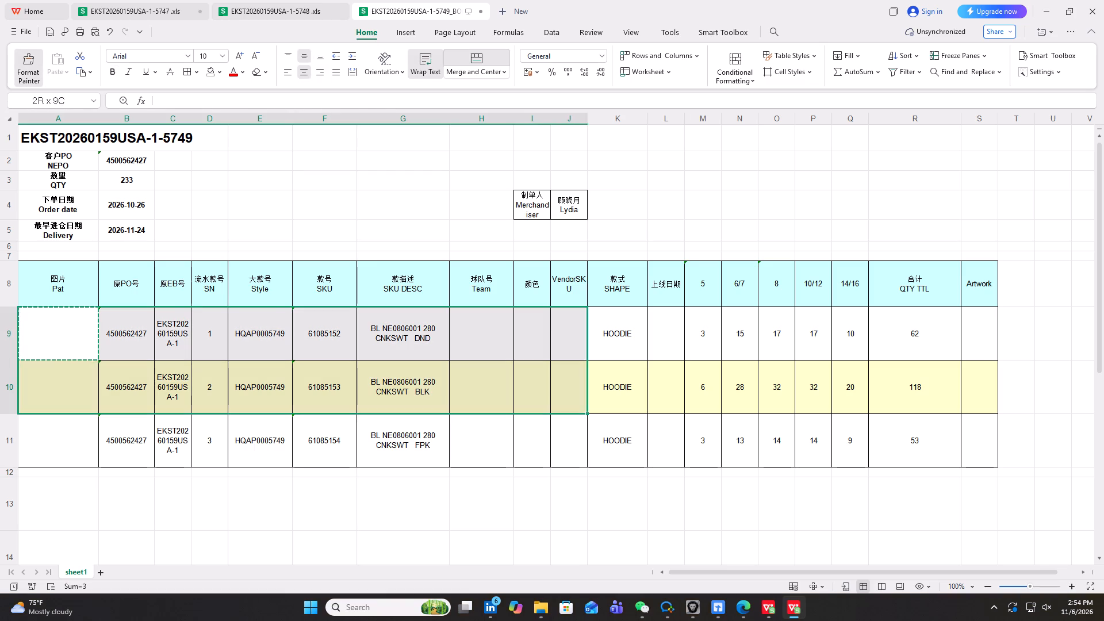
drag(678, 375, 983, 470)
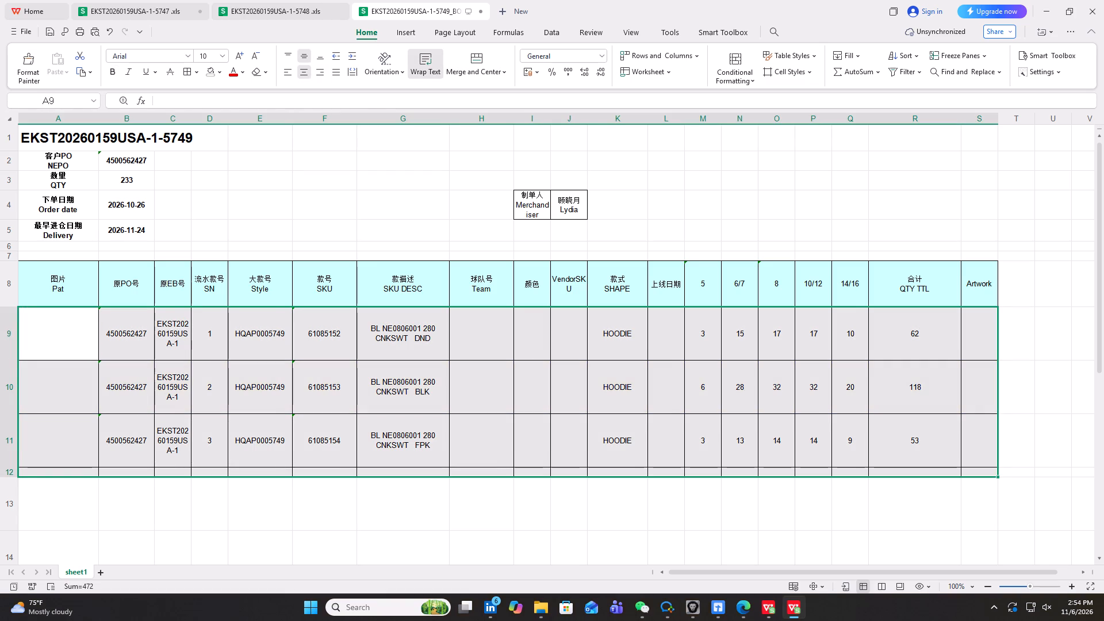
click(640, 370)
Move the 制单人 Merchandiser label and name cells from I4:J4 to G4:H4.
scroll(623, 366, up, 4)
drag(528, 209, 592, 210)
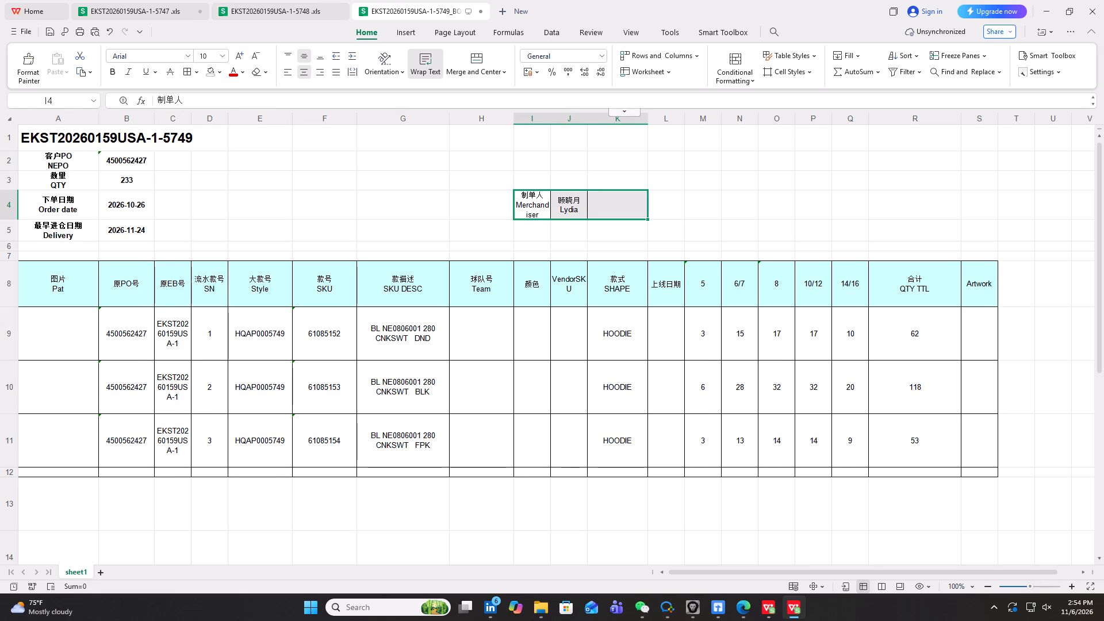
drag(523, 207, 569, 205)
key(ctrl+x)
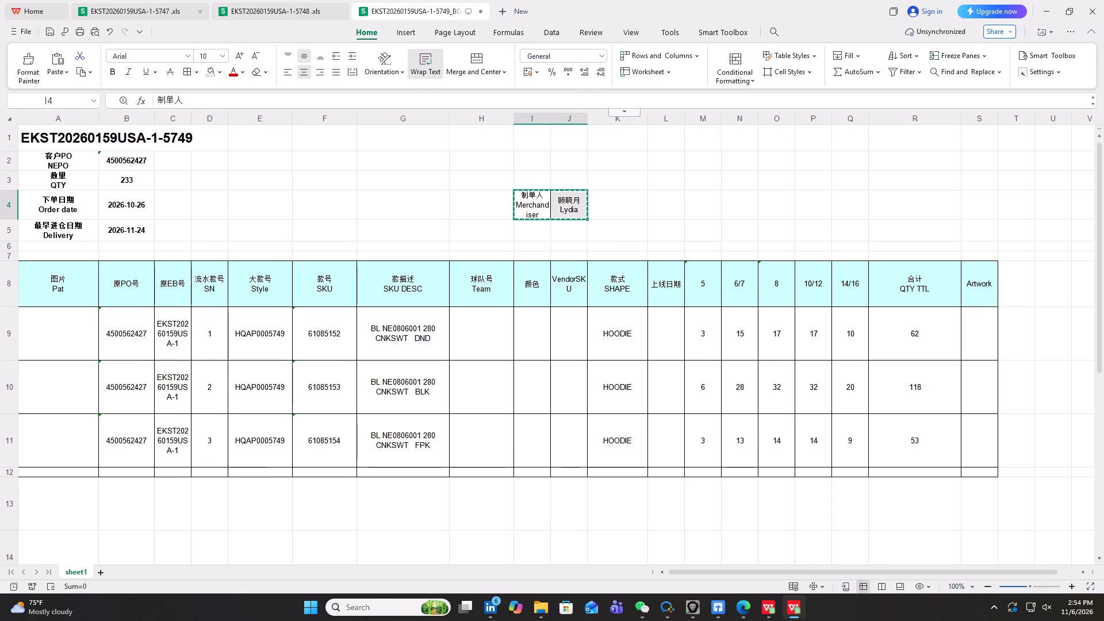
click(397, 213)
key(ctrl+v)
scroll(542, 355, up, 4)
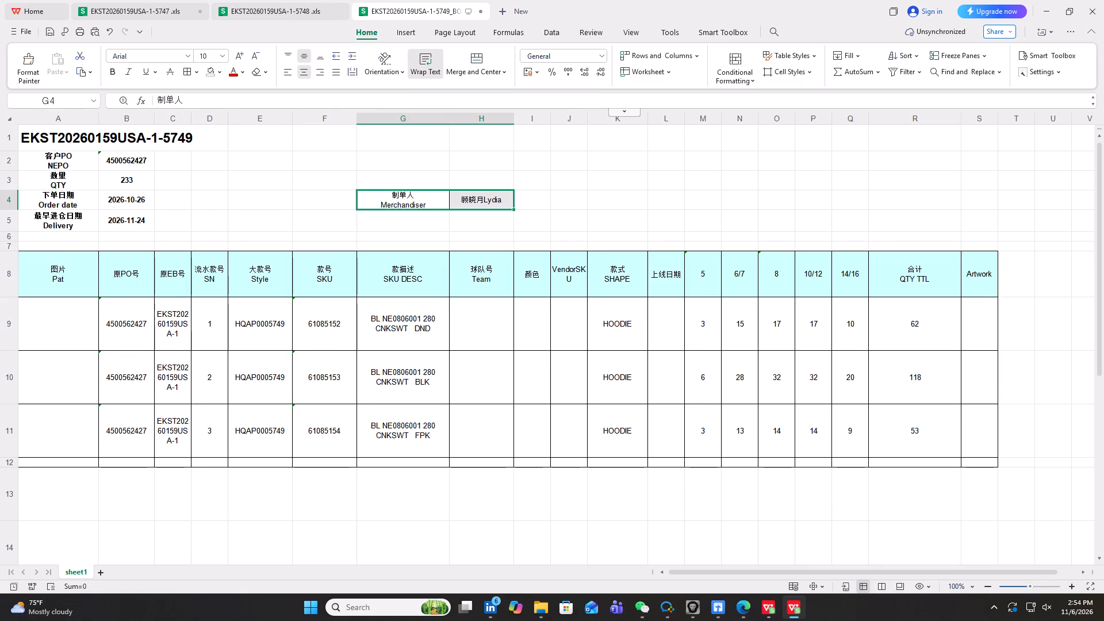
Delete the 颜色, VendorSKU and 上线日期 columns from the order table.
drag(530, 122, 572, 129)
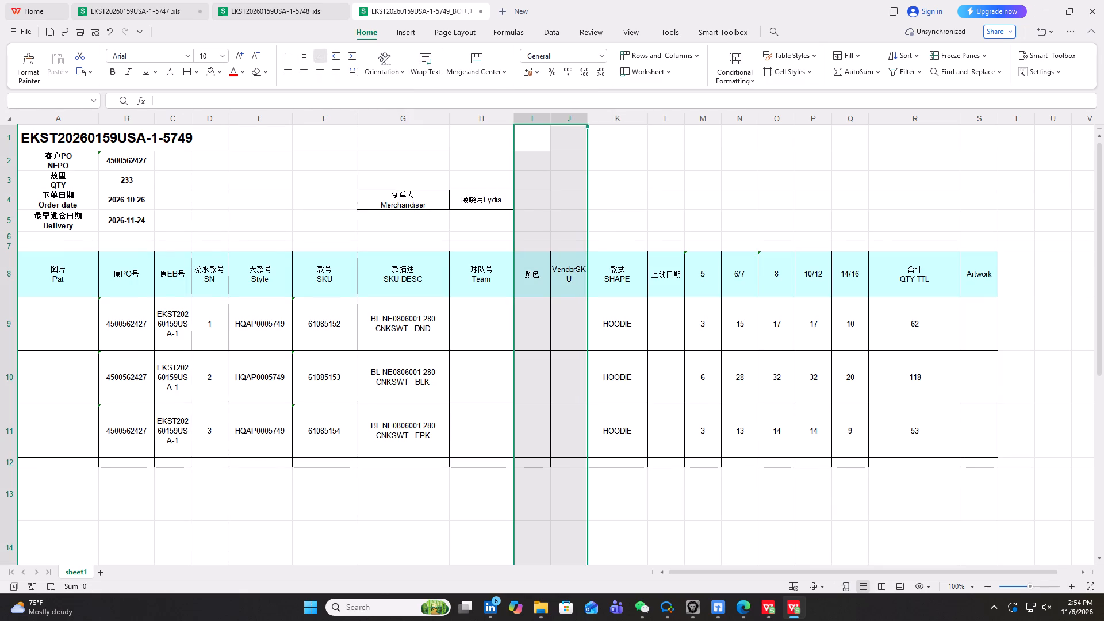
scroll(561, 210, up, 3)
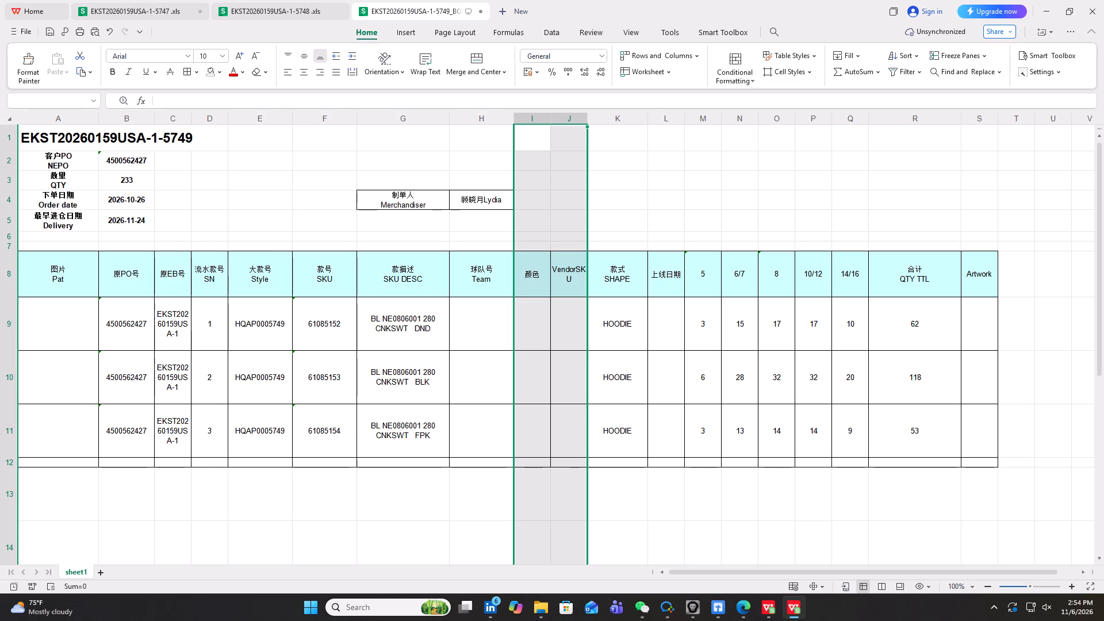
right_click(553, 194)
click(572, 228)
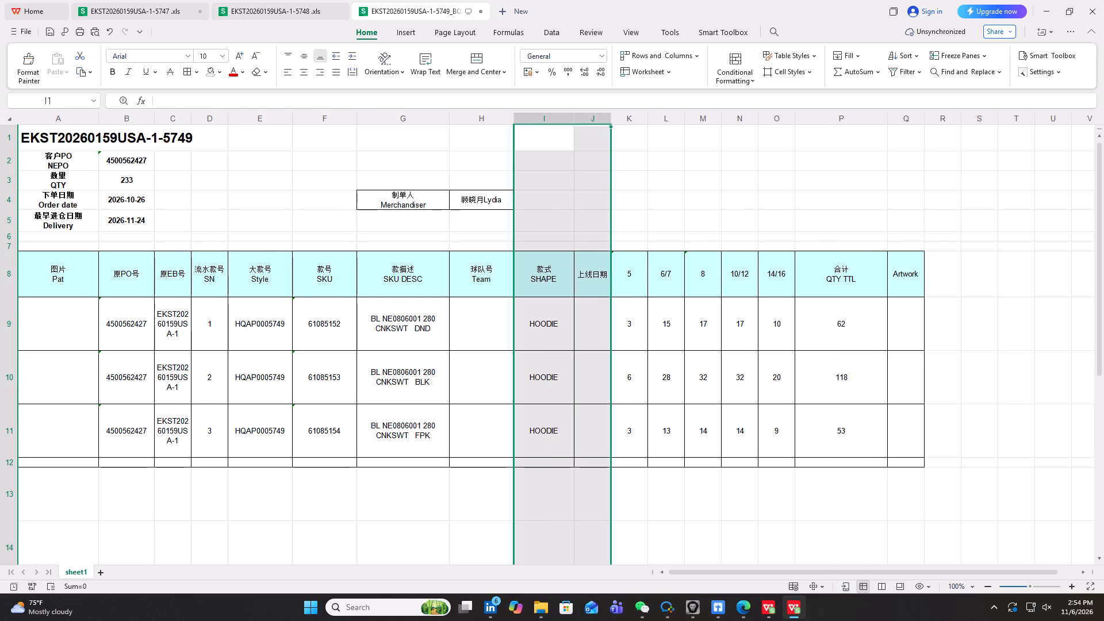
click(595, 117)
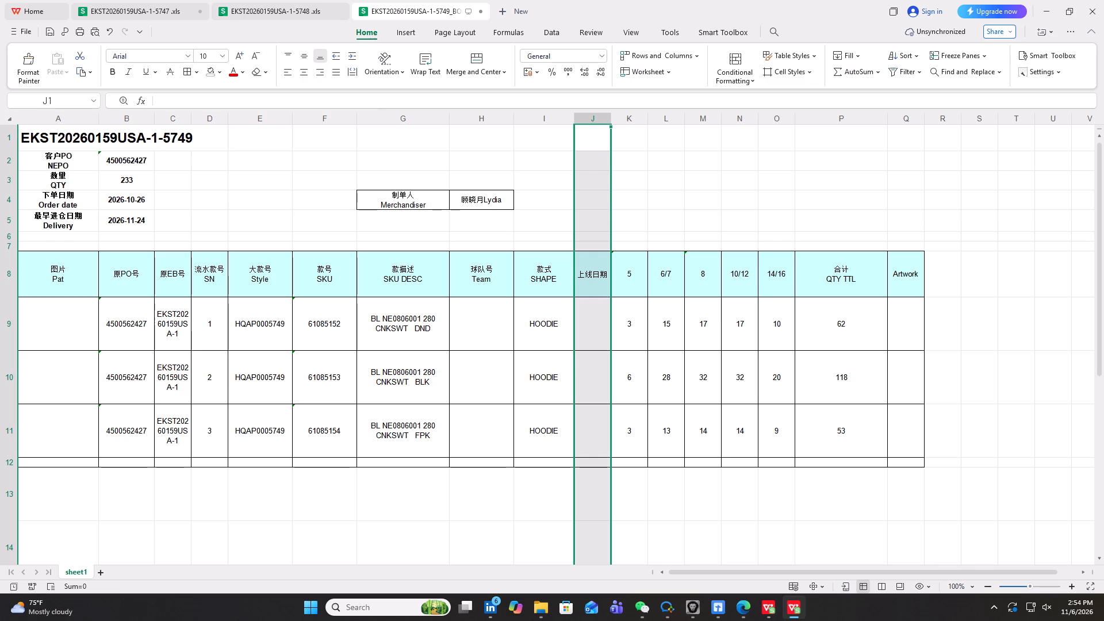
right_click(592, 186)
click(637, 221)
click(591, 331)
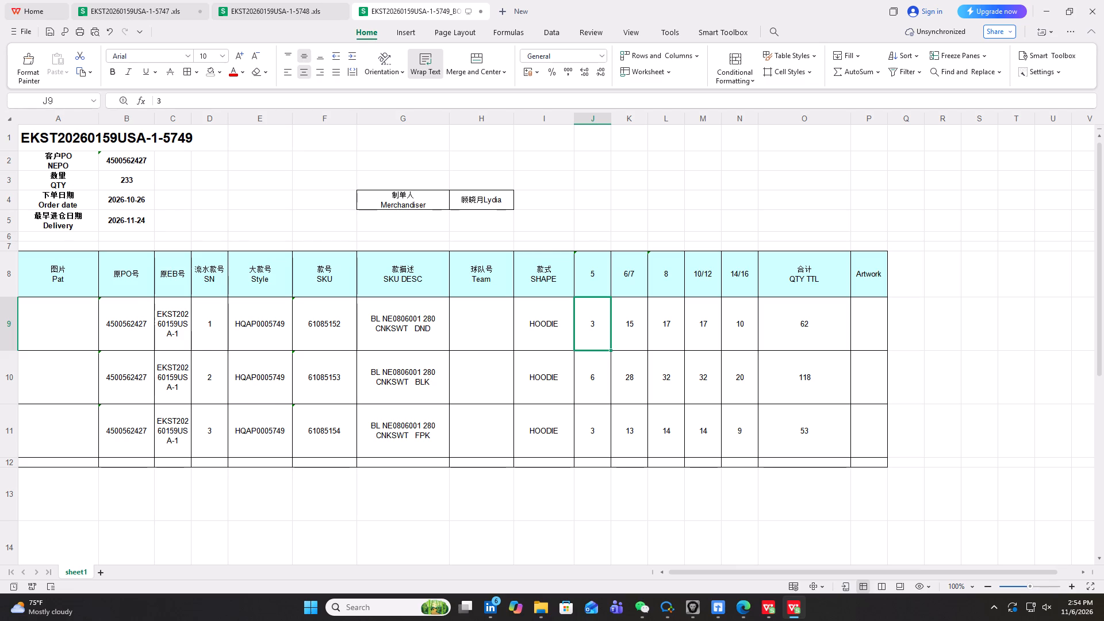
Widen column C (原EB号) so that each EKST20260159USA-1 entry wraps onto only two lines.
drag(193, 121, 212, 122)
drag(211, 121, 223, 121)
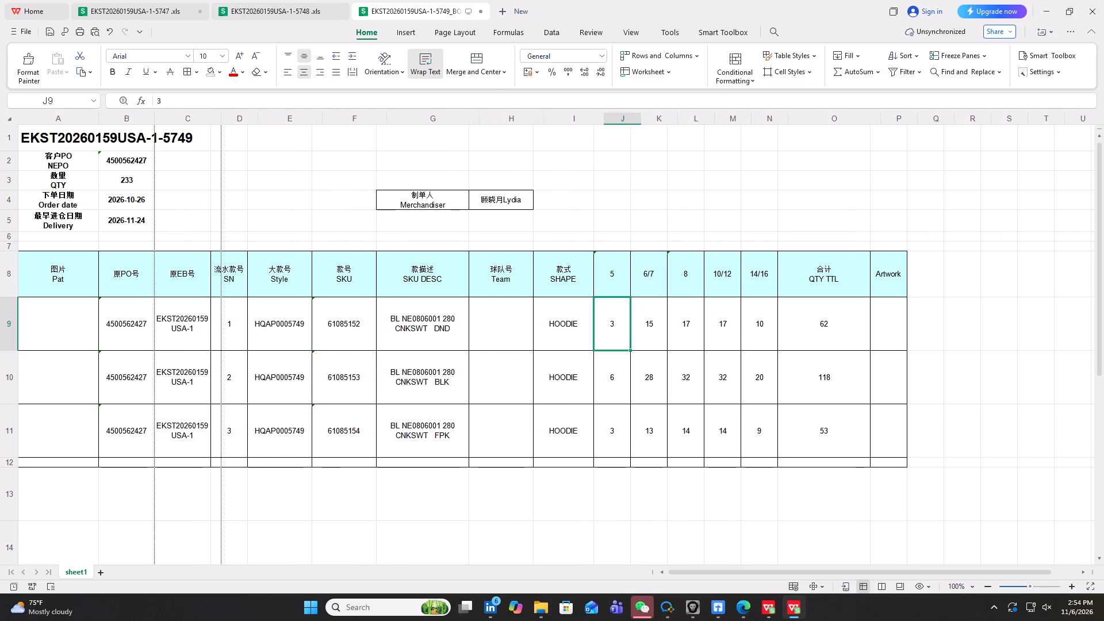
drag(223, 121, 230, 121)
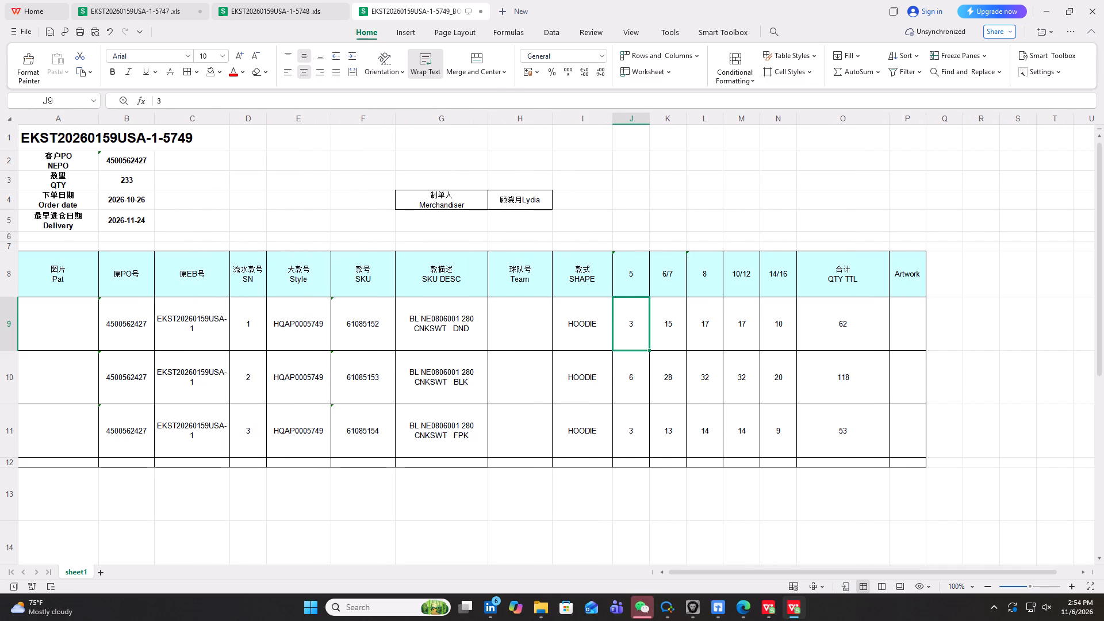
Insert two blank rows below the SN 1 order line (SKU 61085152) and two below the SN 2 line (SKU 61085153).
scroll(112, 352, up, 5)
click(0, 330)
right_click(0, 330)
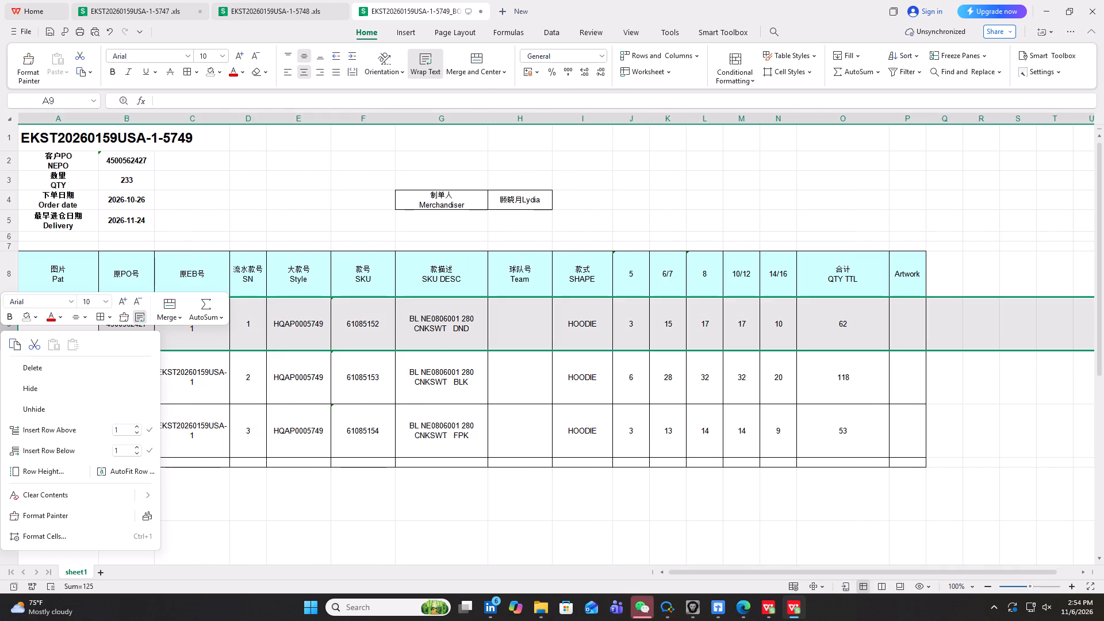
click(136, 447)
click(84, 453)
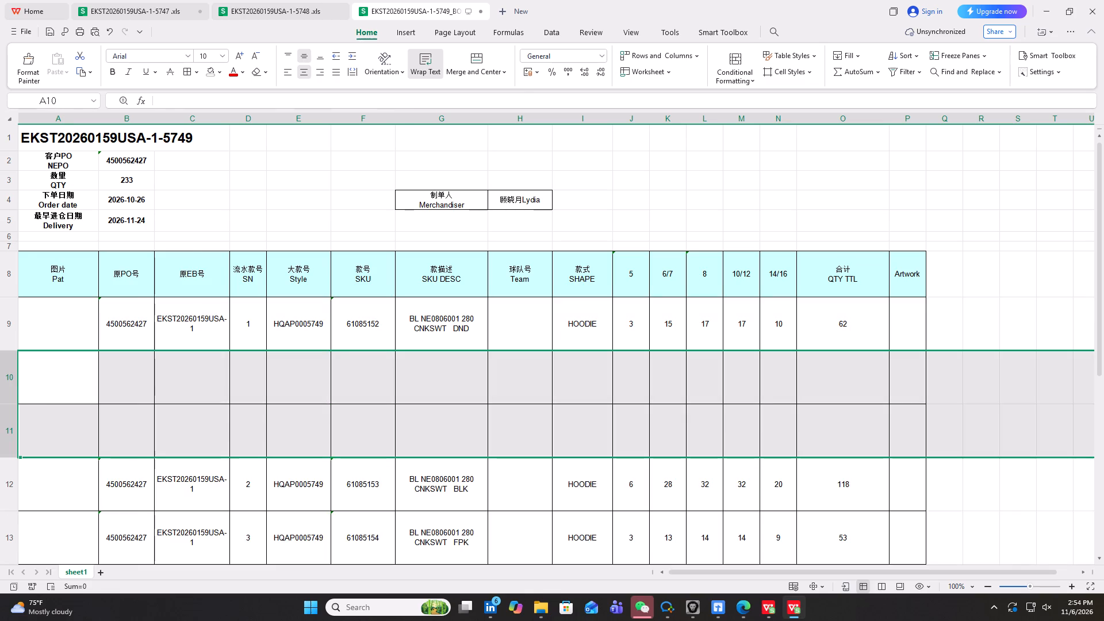
scroll(217, 411, down, 5)
click(4, 339)
right_click(4, 339)
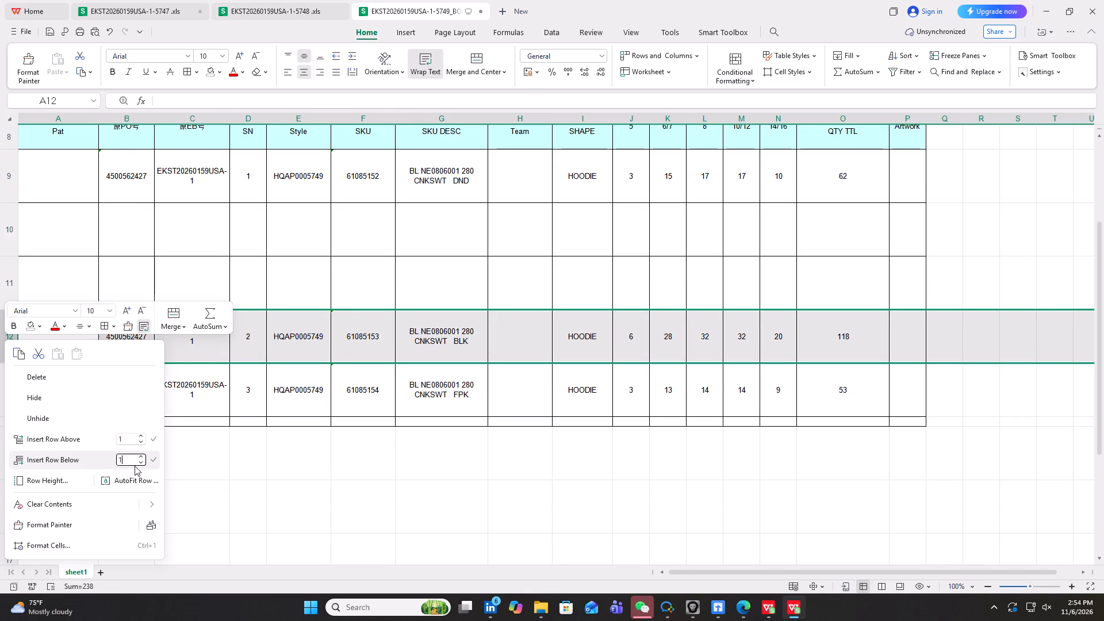
click(140, 457)
click(79, 459)
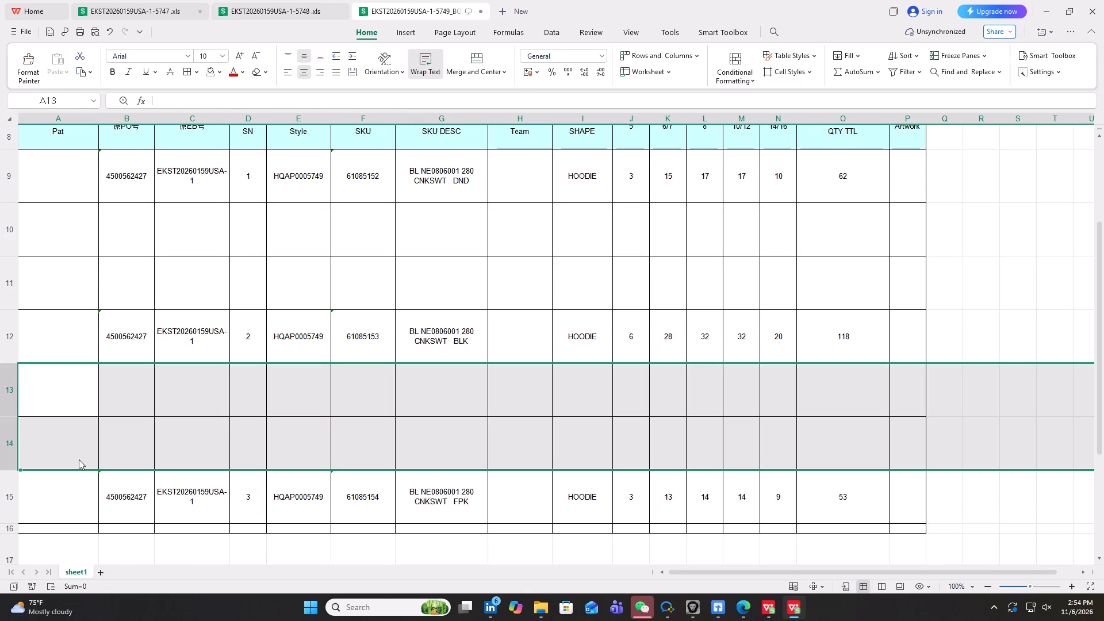
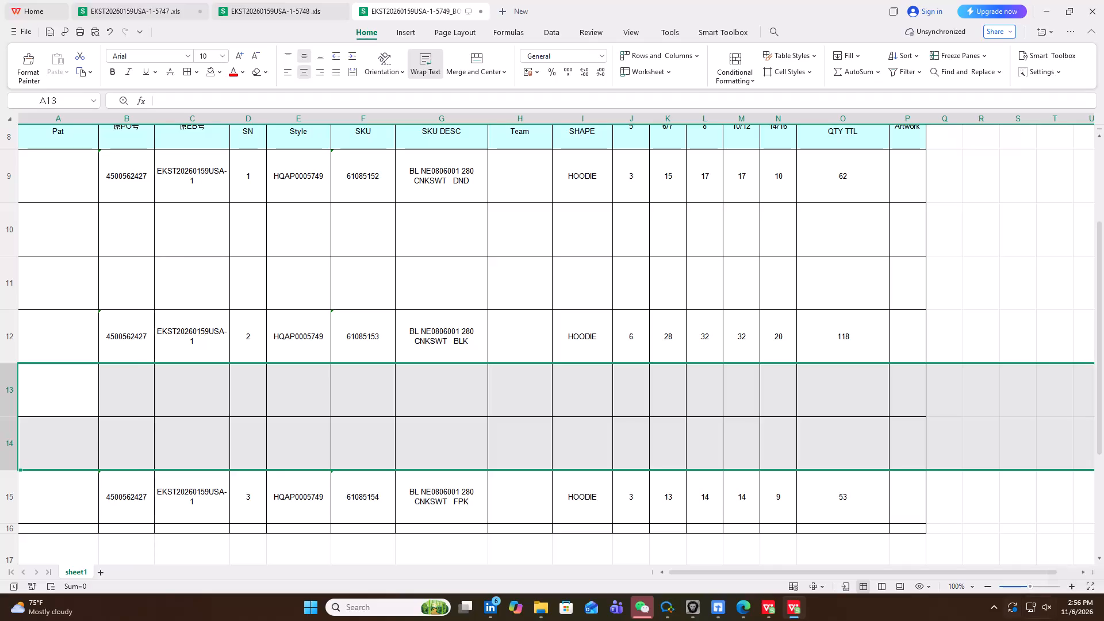
Move the order title and the NEPO, QTY, order date and delivery block from A1:B5 to B1:C5.
scroll(247, 189, up, 10)
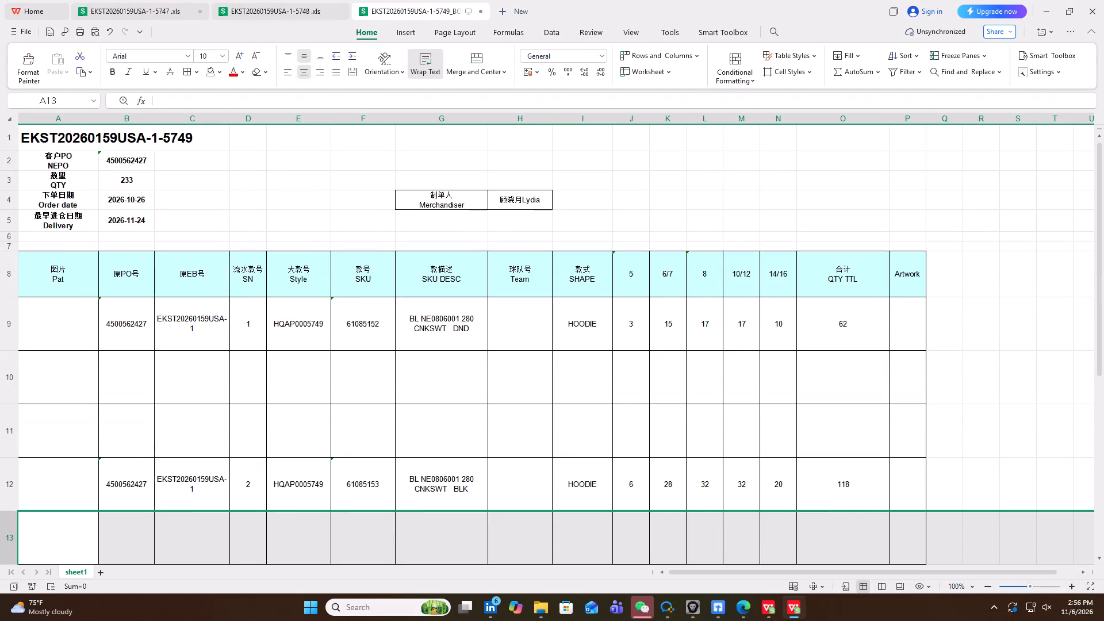
drag(50, 139, 125, 224)
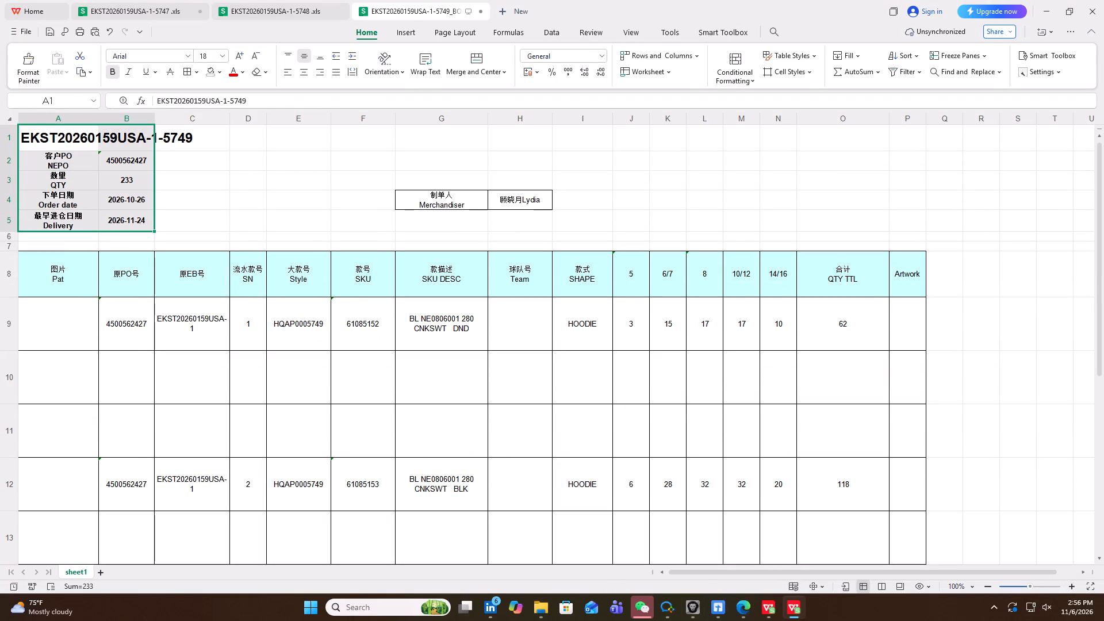
key(ctrl+x)
click(138, 124)
click(136, 135)
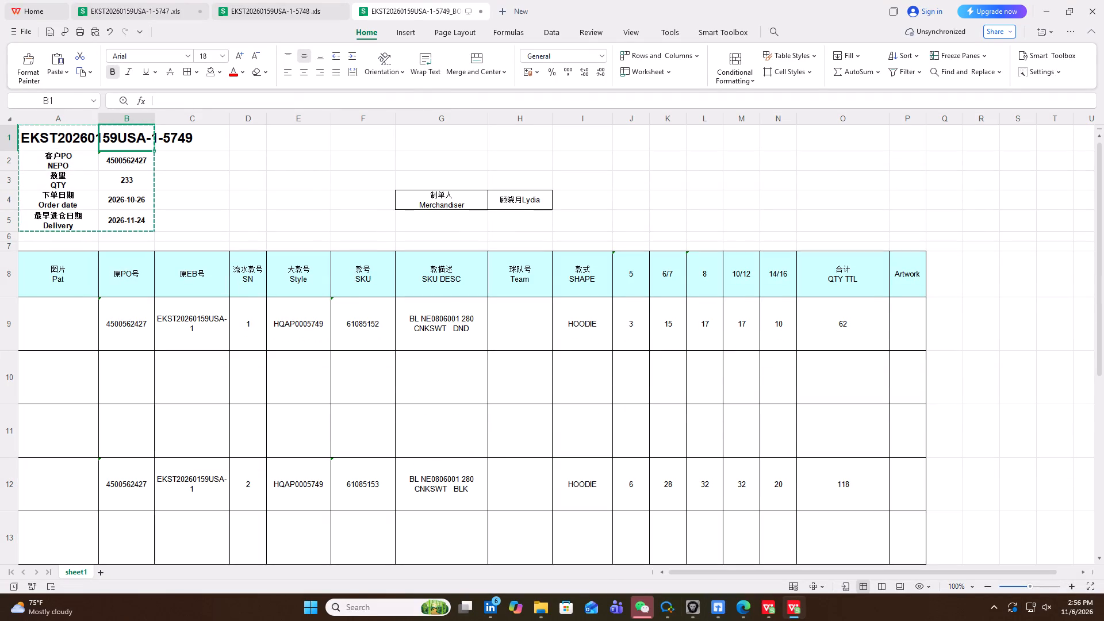
key(ctrl+v)
click(255, 179)
scroll(53, 237, up, 4)
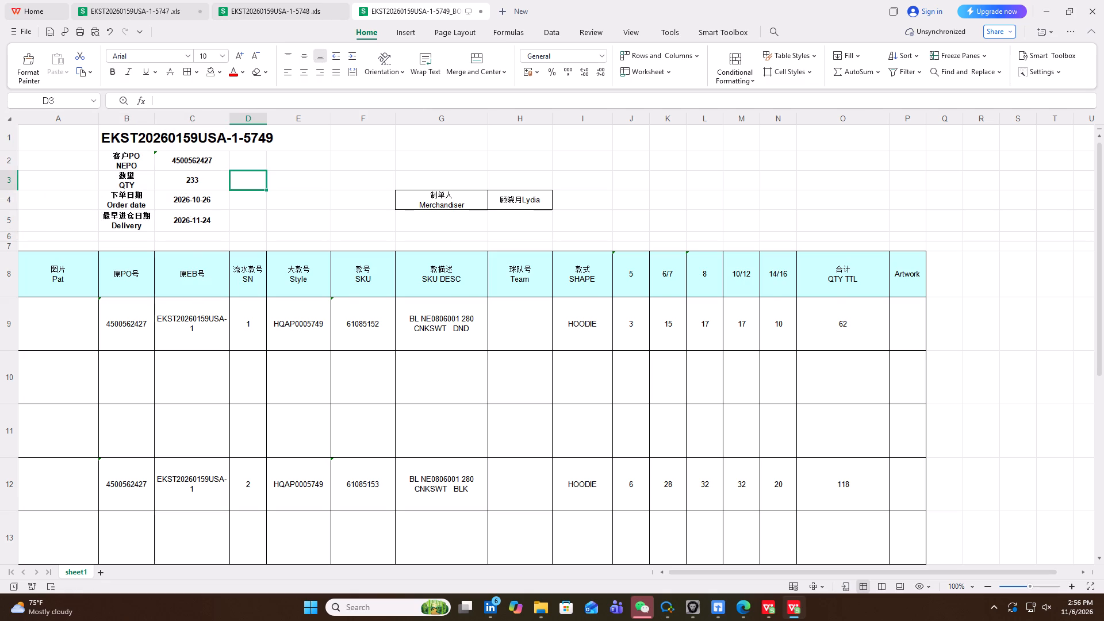
Hide column A, the 图片 Pat column.
scroll(65, 228, down, 2)
scroll(66, 227, up, 4)
click(62, 121)
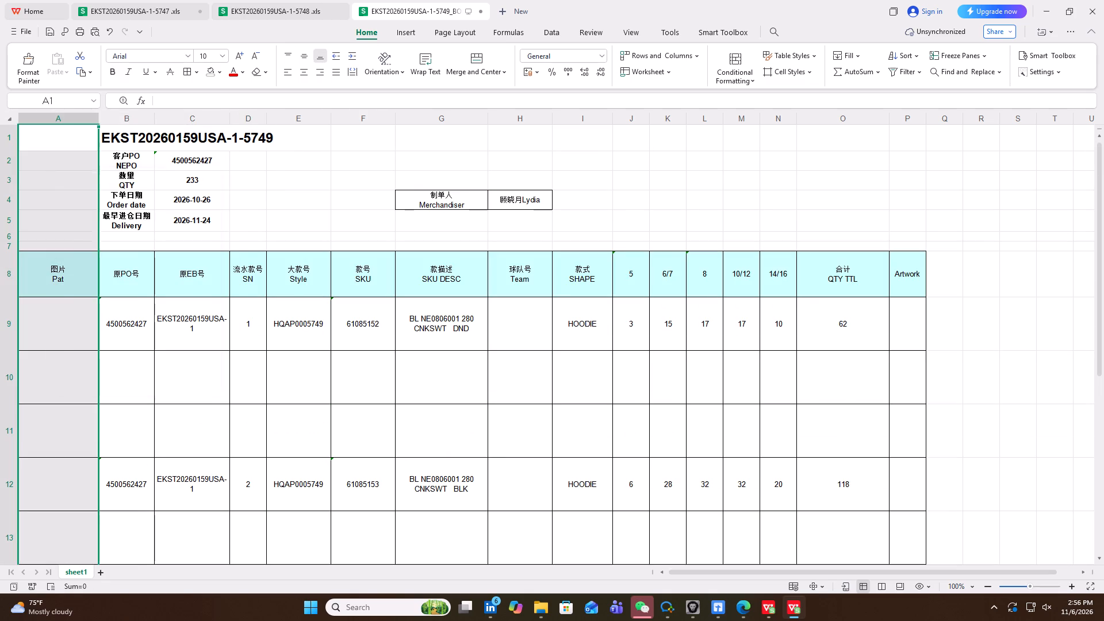
right_click(56, 168)
click(96, 229)
Insert two blank rows below the SN 3 order line (SKU 61085154).
scroll(91, 312, down, 9)
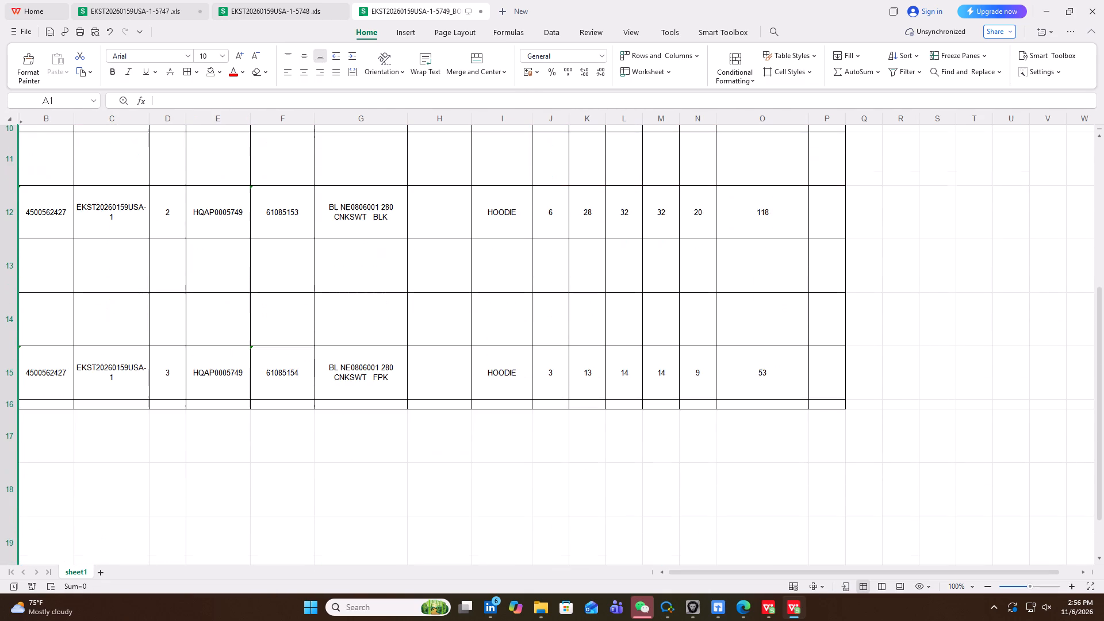
scroll(169, 336, down, 1)
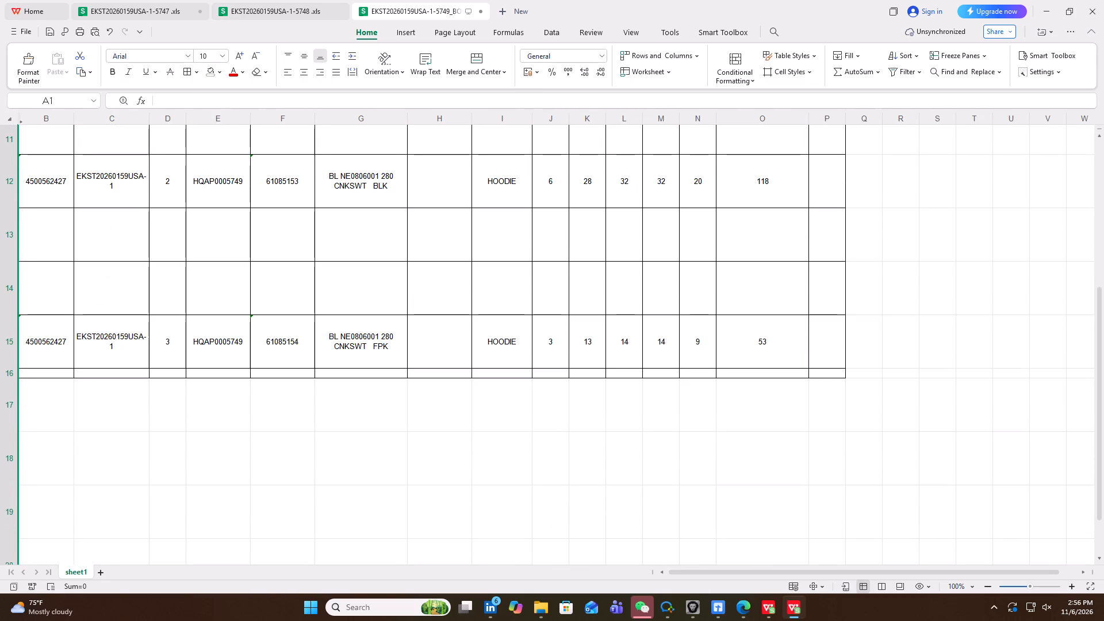
click(17, 343)
click(0, 351)
right_click(0, 351)
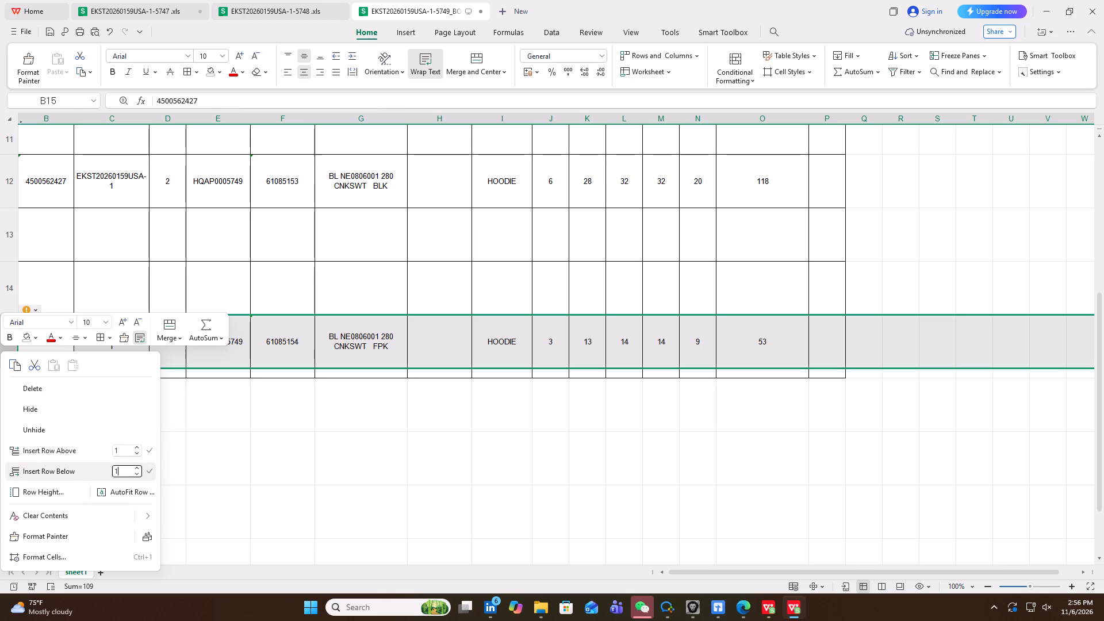
click(138, 467)
click(86, 469)
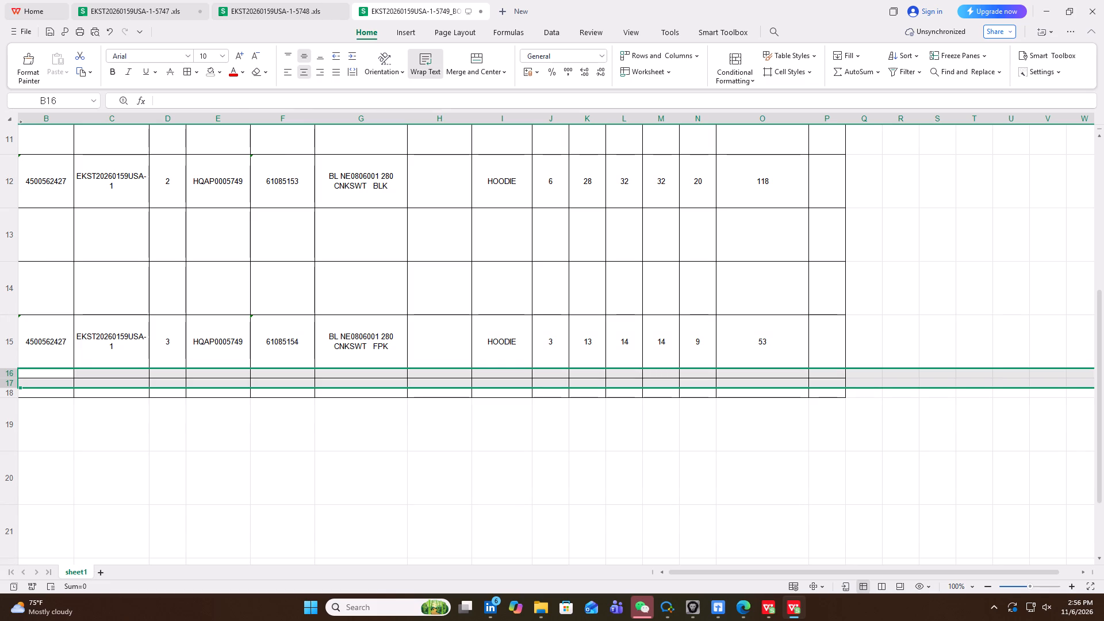
Set the height of the order table's body rows 9 to 18 to 140 pt.
scroll(224, 239, up, 10)
scroll(224, 242, down, 7)
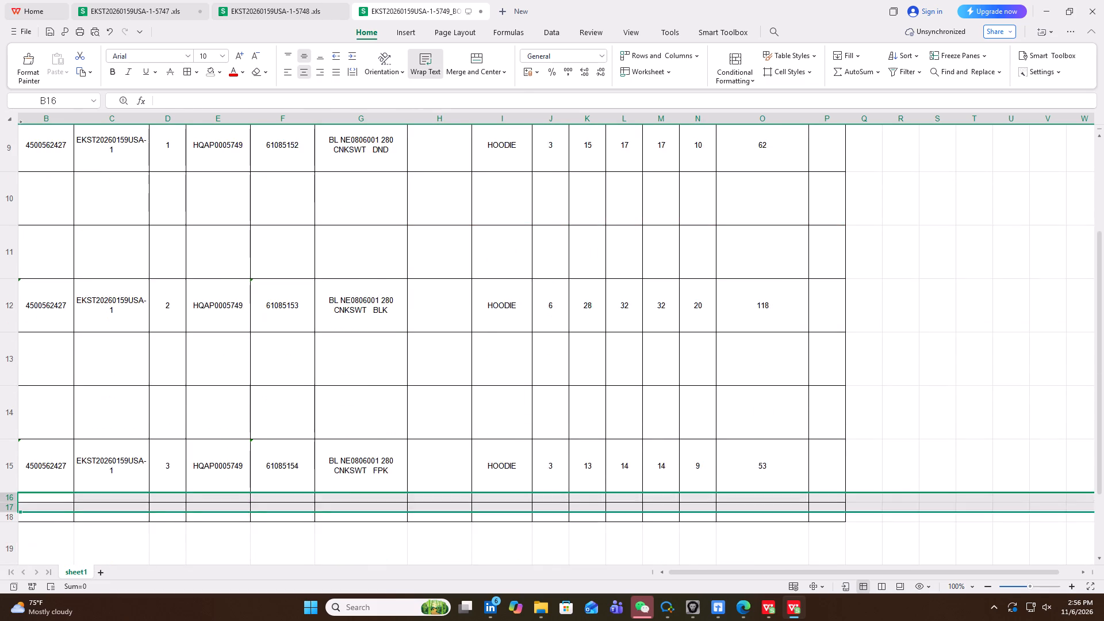
scroll(227, 256, down, 2)
drag(6, 425, 9, 155)
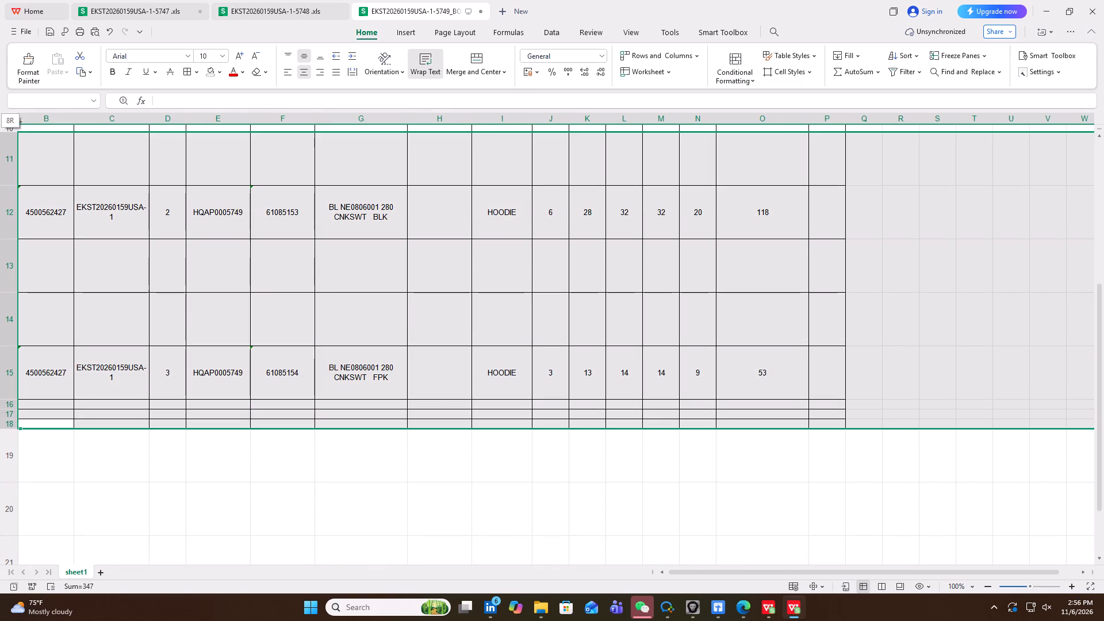
drag(9, 155, 59, 216)
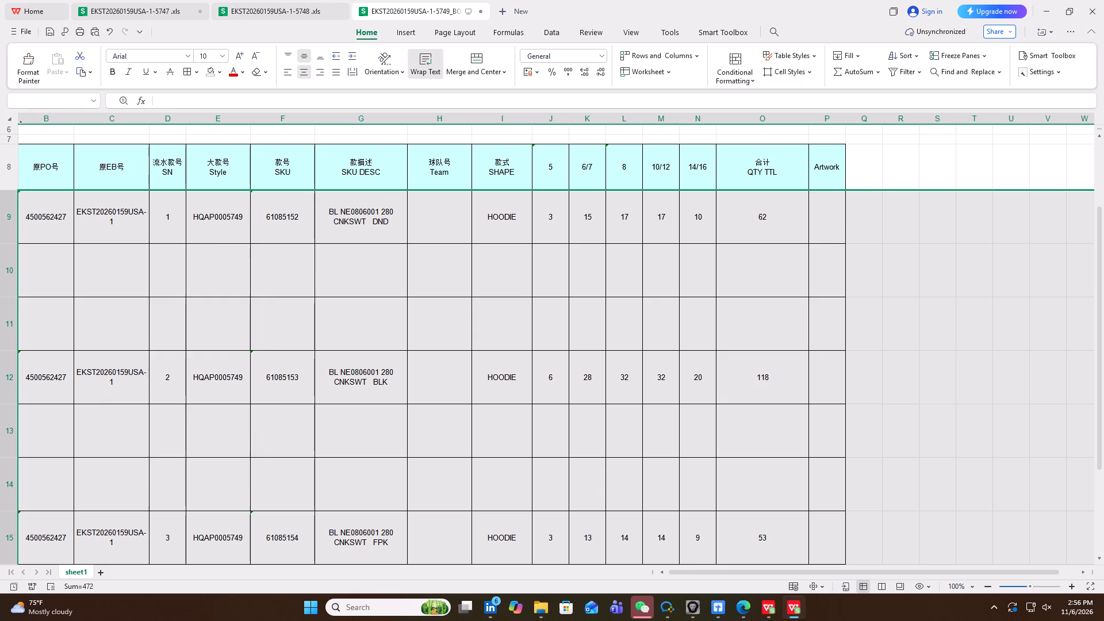
right_click(117, 256)
click(167, 398)
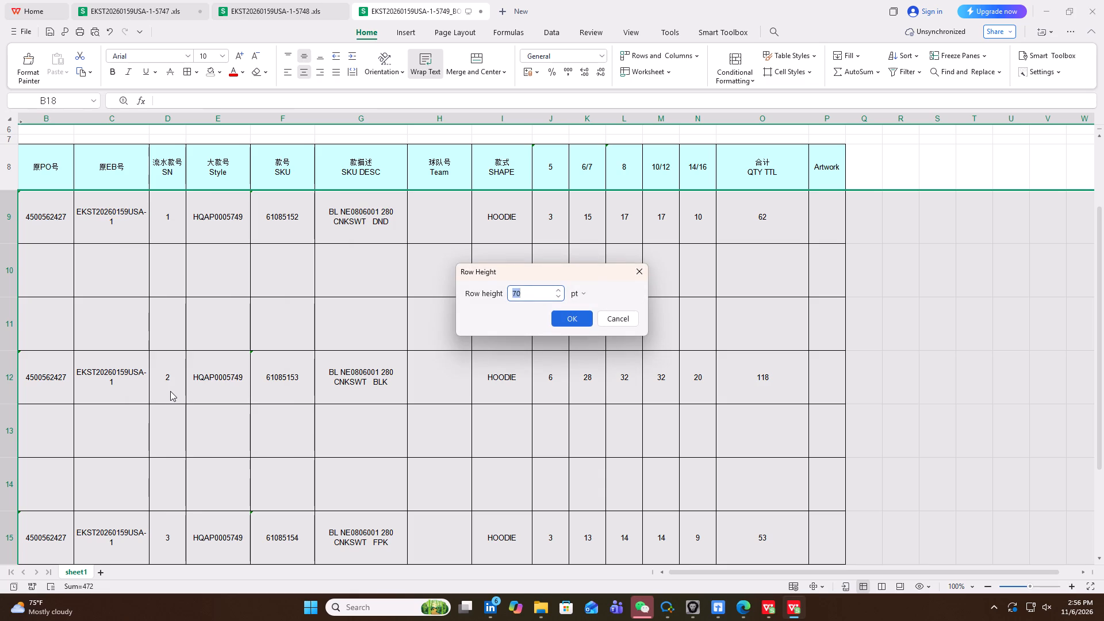
text(140)
key(Return)
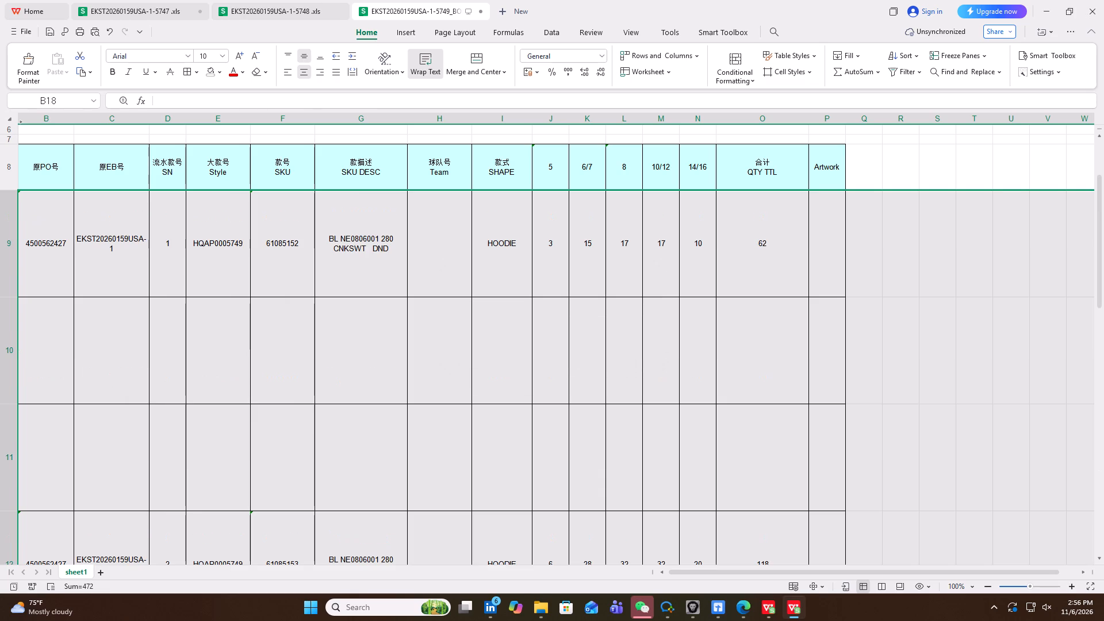
Set the height of rows 1 to 5, holding the title and order details, to 158 pt.
scroll(200, 378, up, 7)
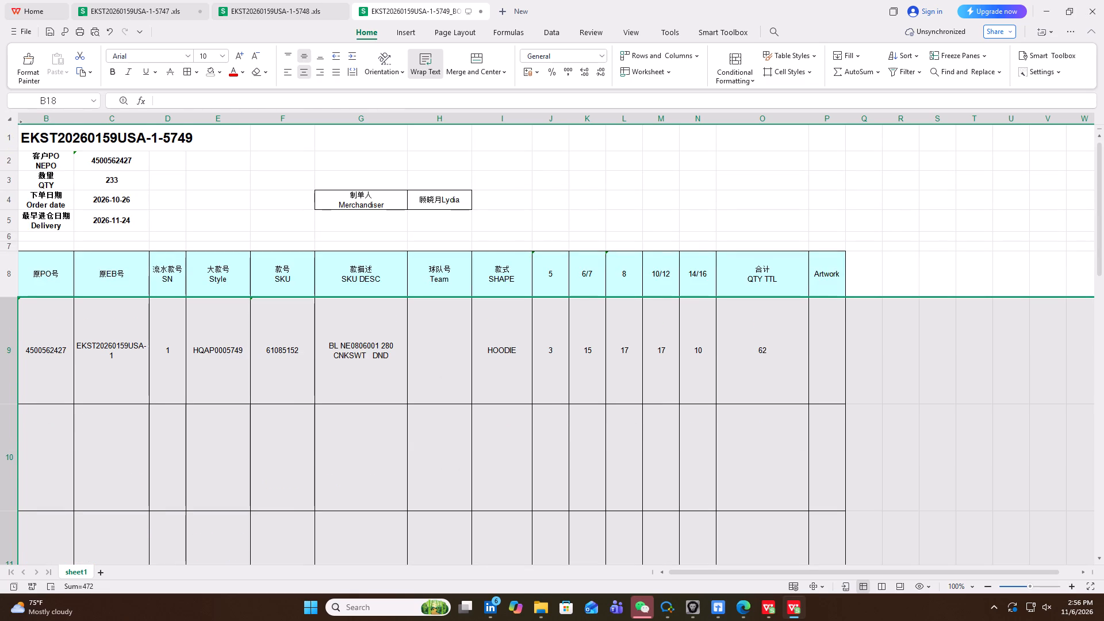
drag(6, 141, 5, 220)
right_click(78, 169)
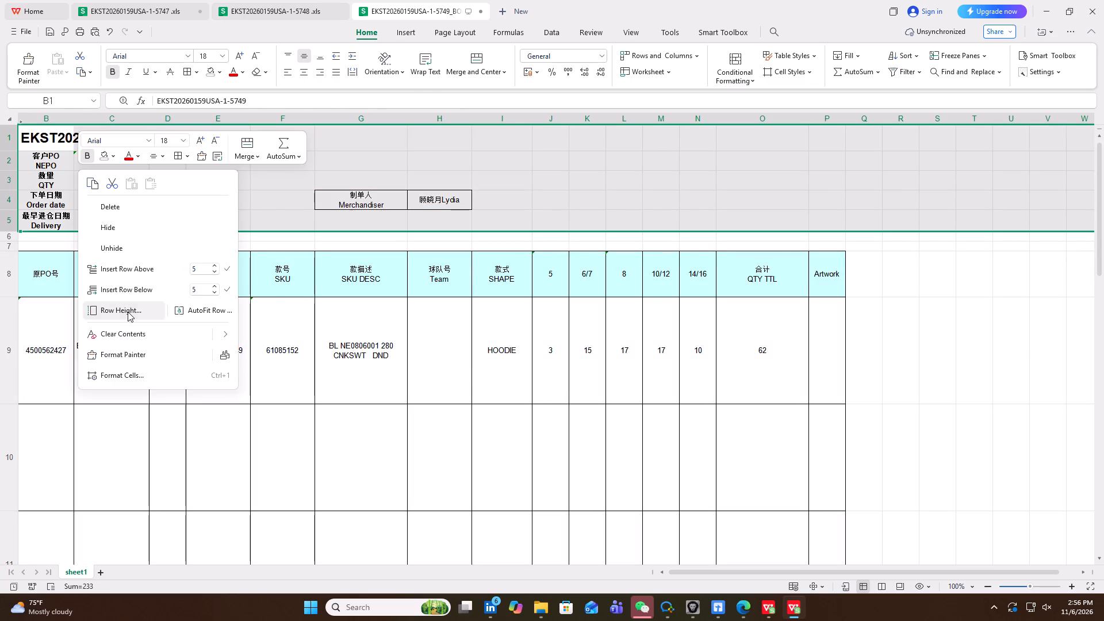
click(128, 312)
text(158)
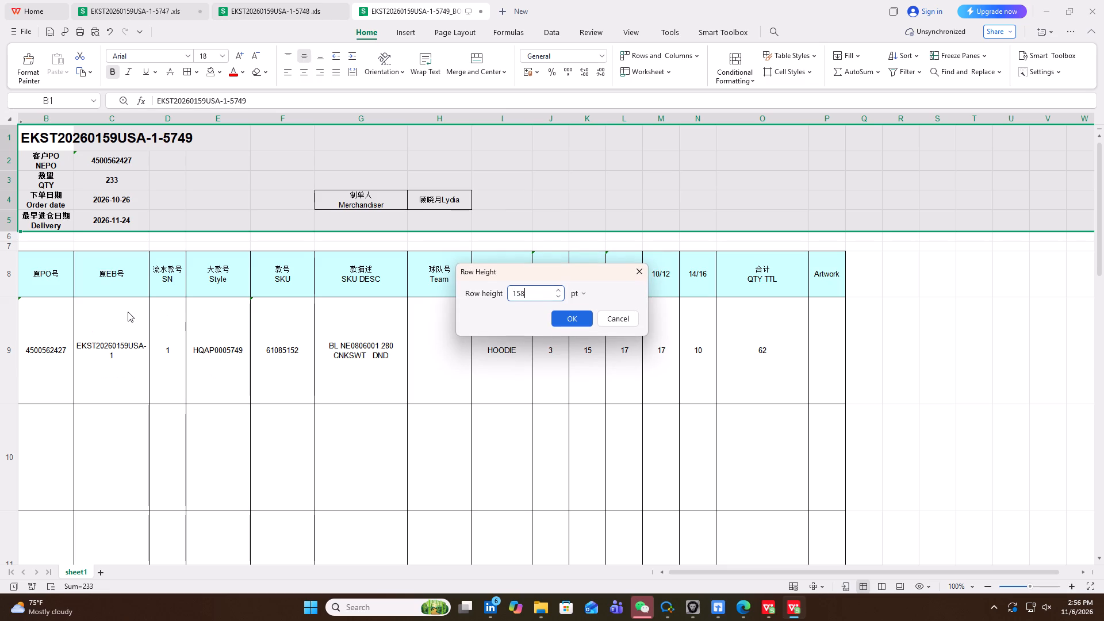
key(Return)
Set the height of the order table's header row 8 to 158 pt.
scroll(261, 370, down, 7)
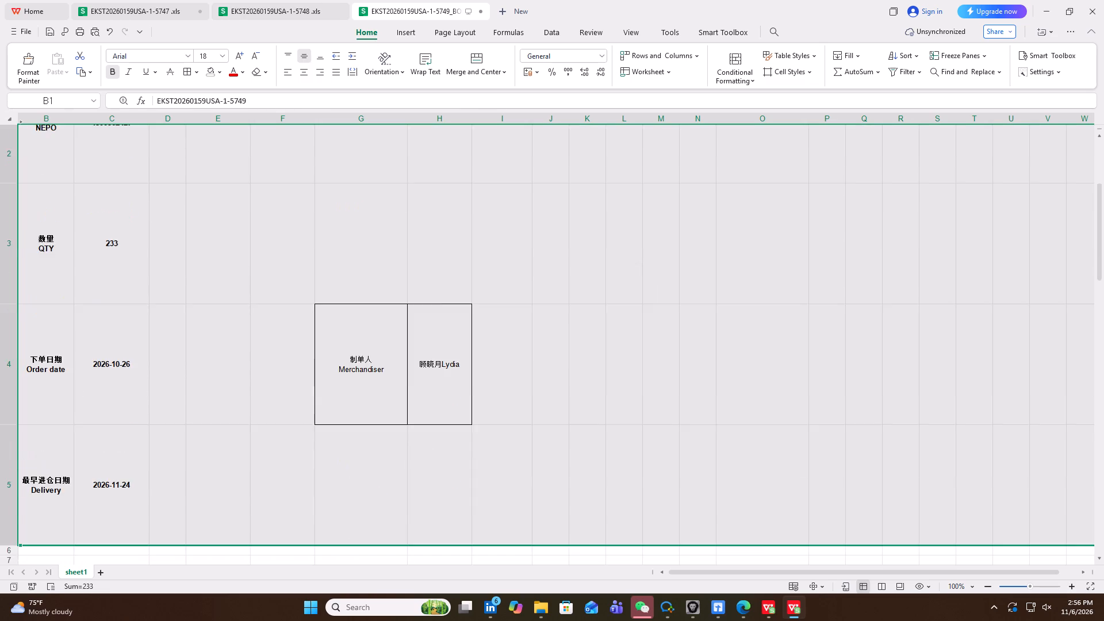
scroll(250, 327, down, 9)
click(4, 279)
right_click(3, 279)
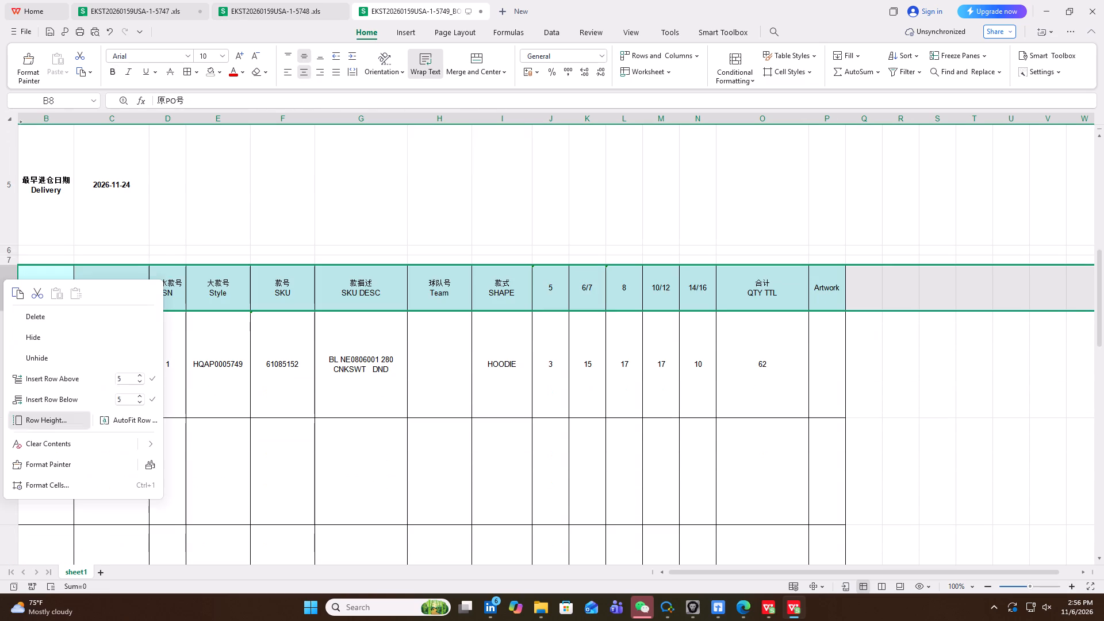
click(57, 420)
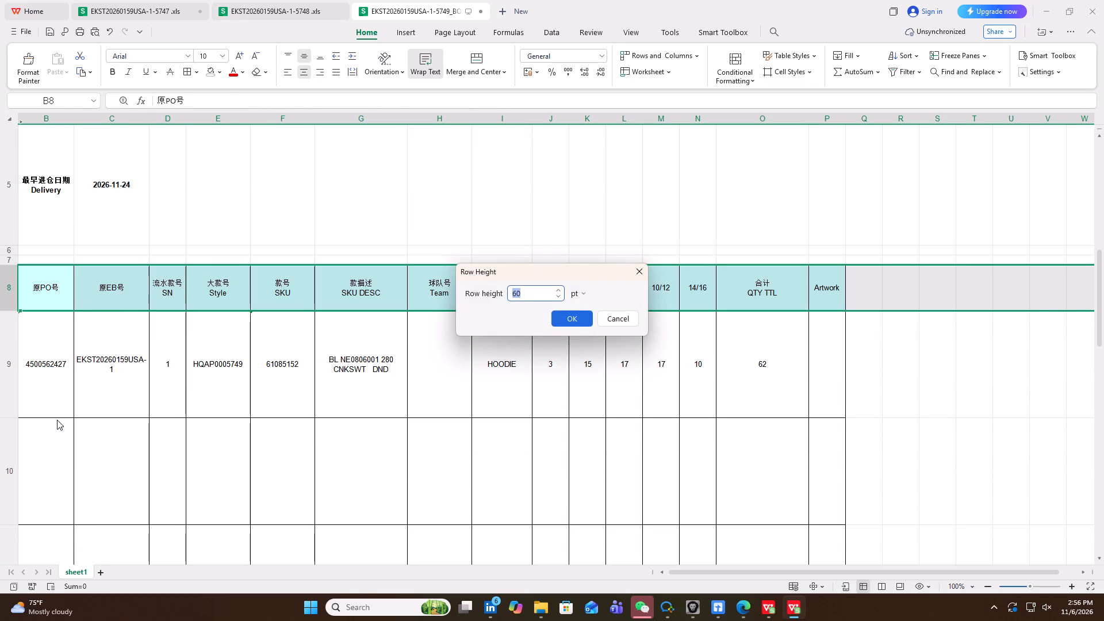
text(158)
key(Return)
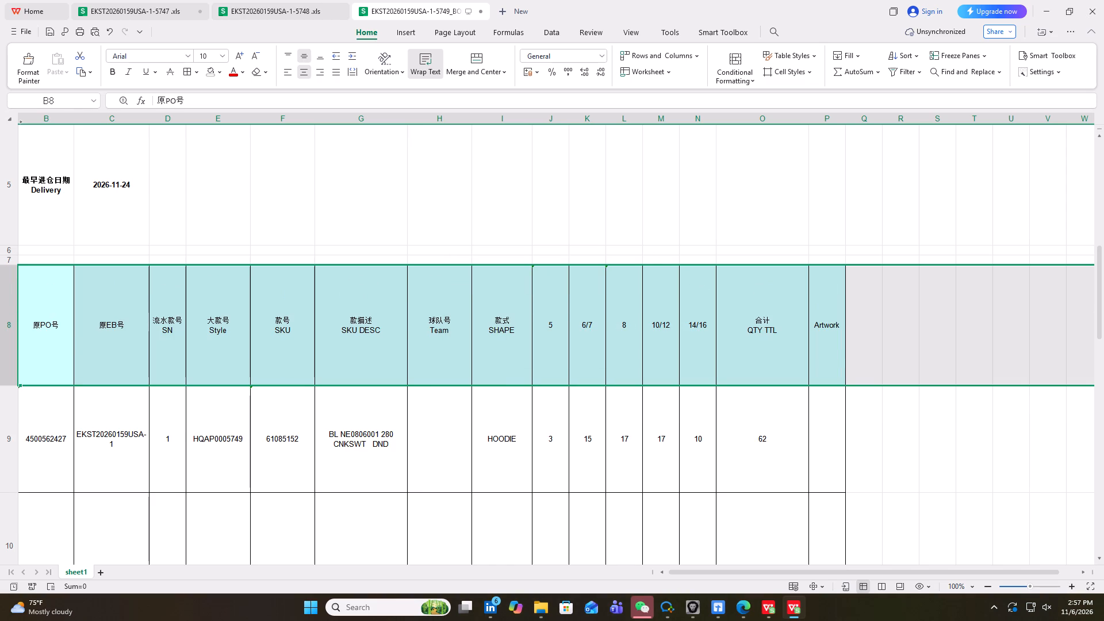
Set the width of columns B to D (原PO号, 原EB号 and 流水款号 SN) to 80 characters.
scroll(191, 428, up, 20)
scroll(191, 428, up, 1)
scroll(161, 293, down, 12)
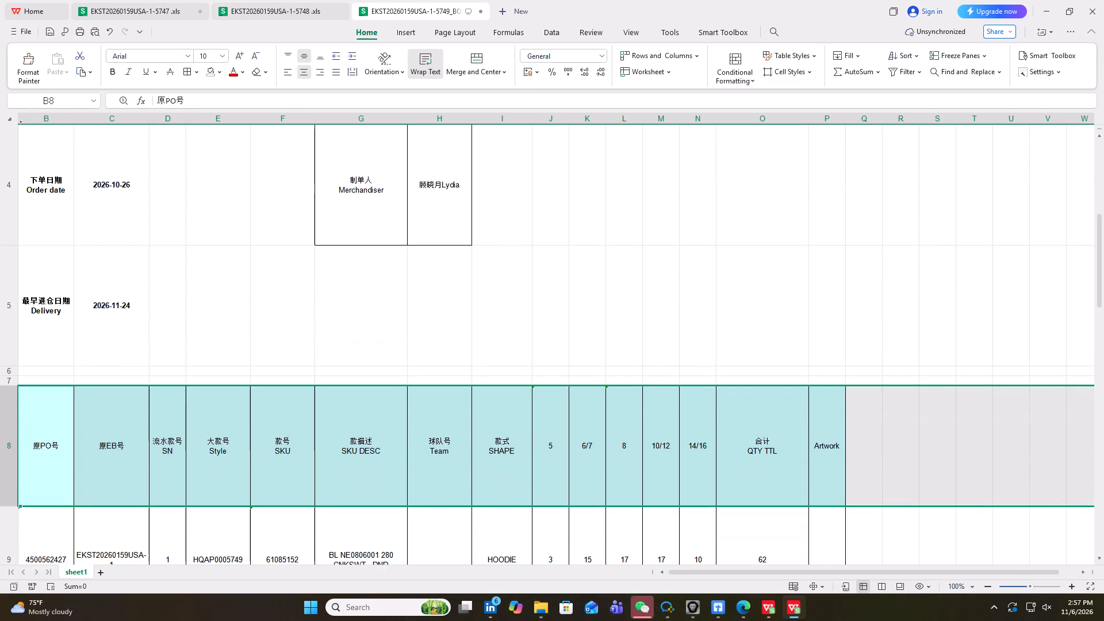
scroll(164, 273, up, 1)
scroll(164, 269, down, 2)
scroll(188, 226, down, 2)
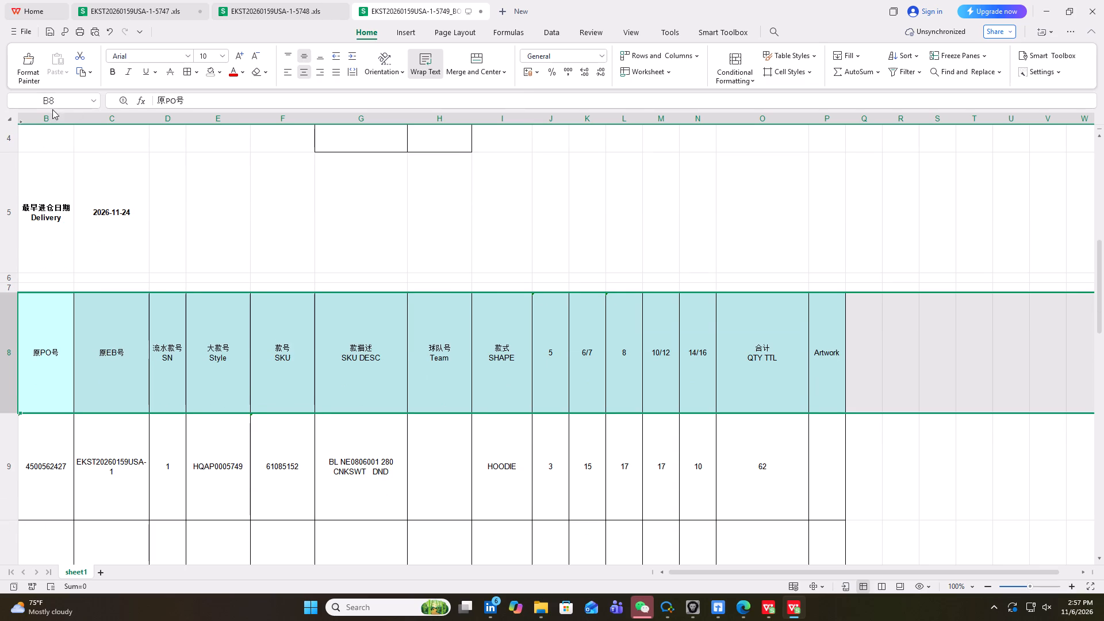
drag(50, 121, 157, 152)
scroll(158, 231, down, 5)
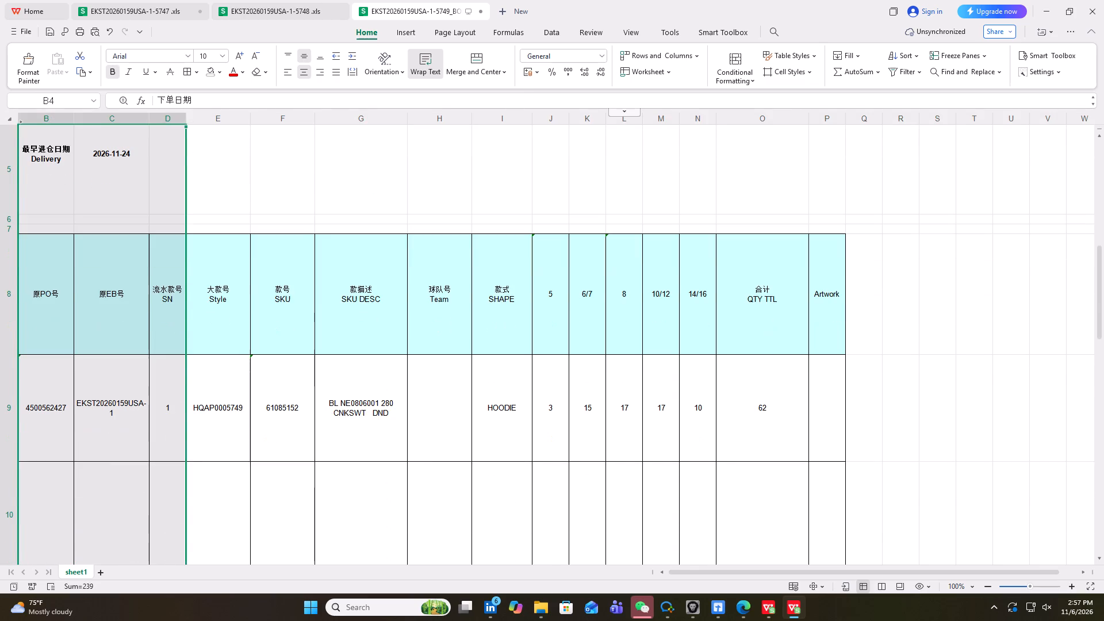
right_click(141, 202)
click(213, 347)
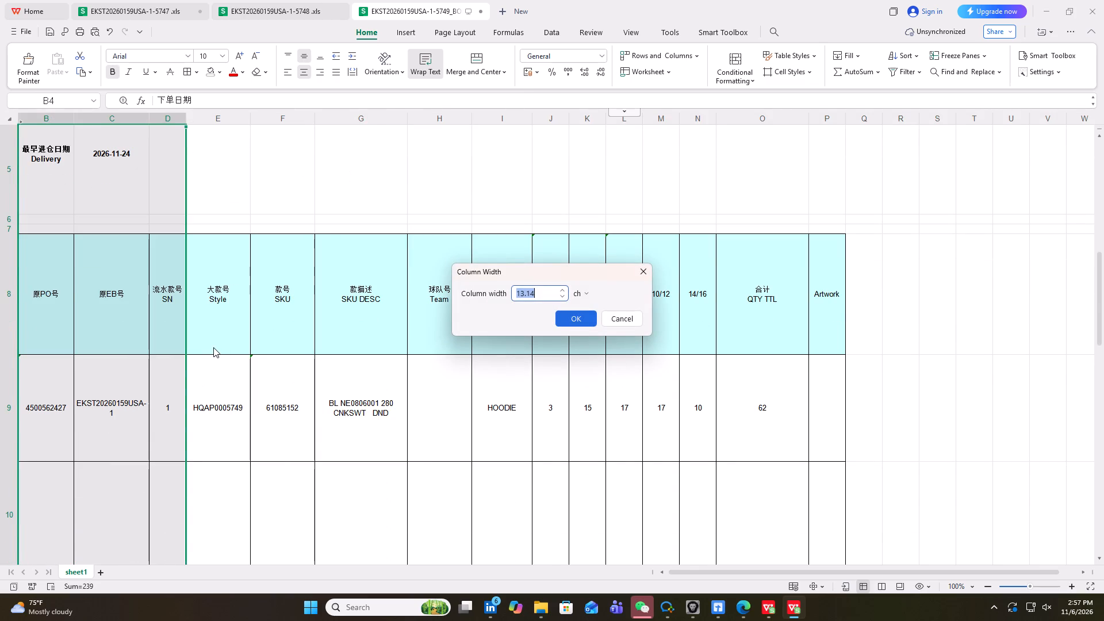
text(80)
key(Return)
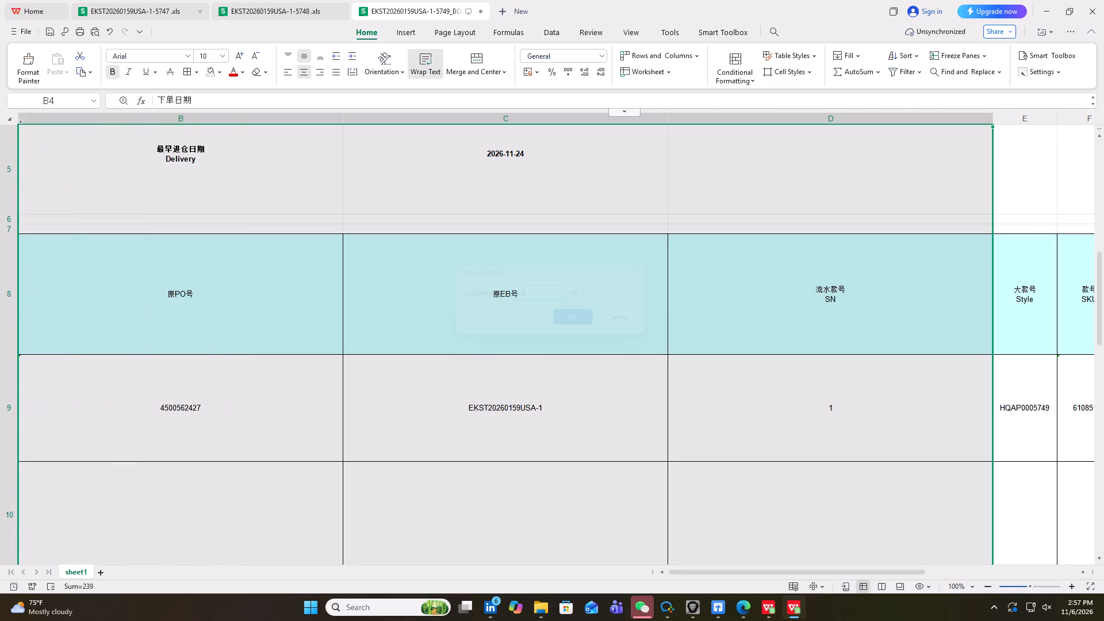
Set the width of columns E and F (大款号 Style and 款号 SKU) to 63 characters.
triple_click(986, 586)
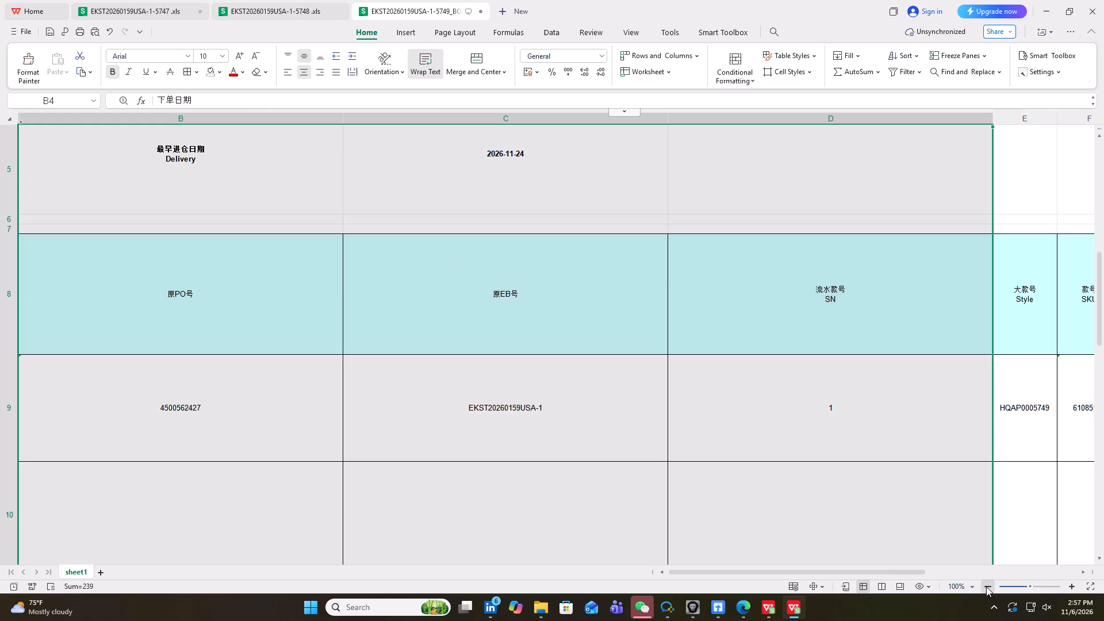
click(986, 586)
scroll(771, 385, down, 2)
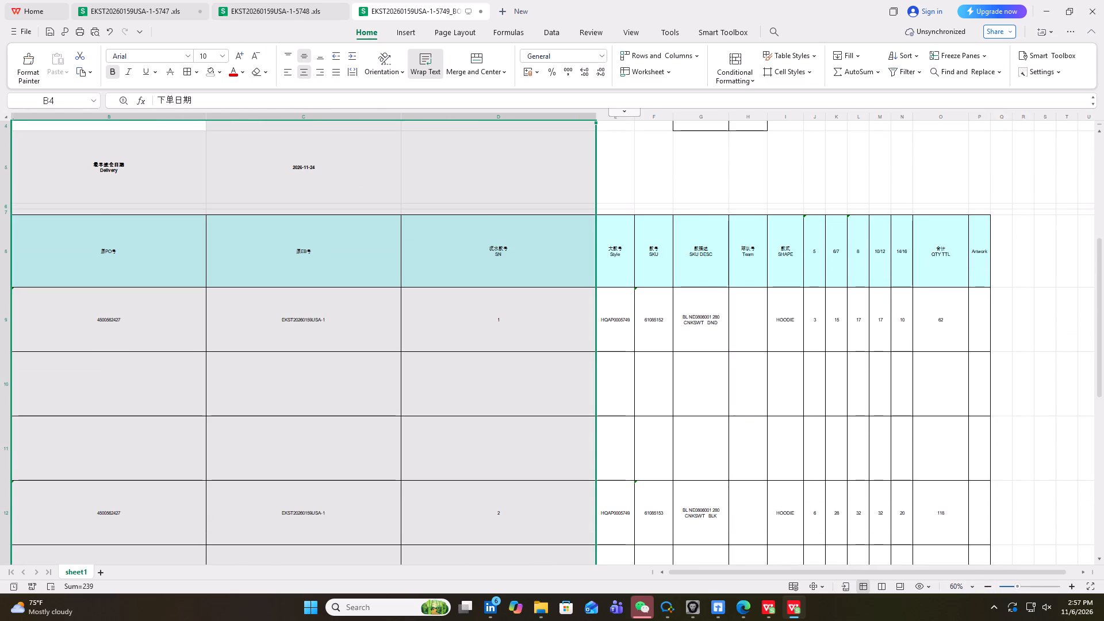
scroll(665, 231, up, 3)
drag(605, 120, 646, 124)
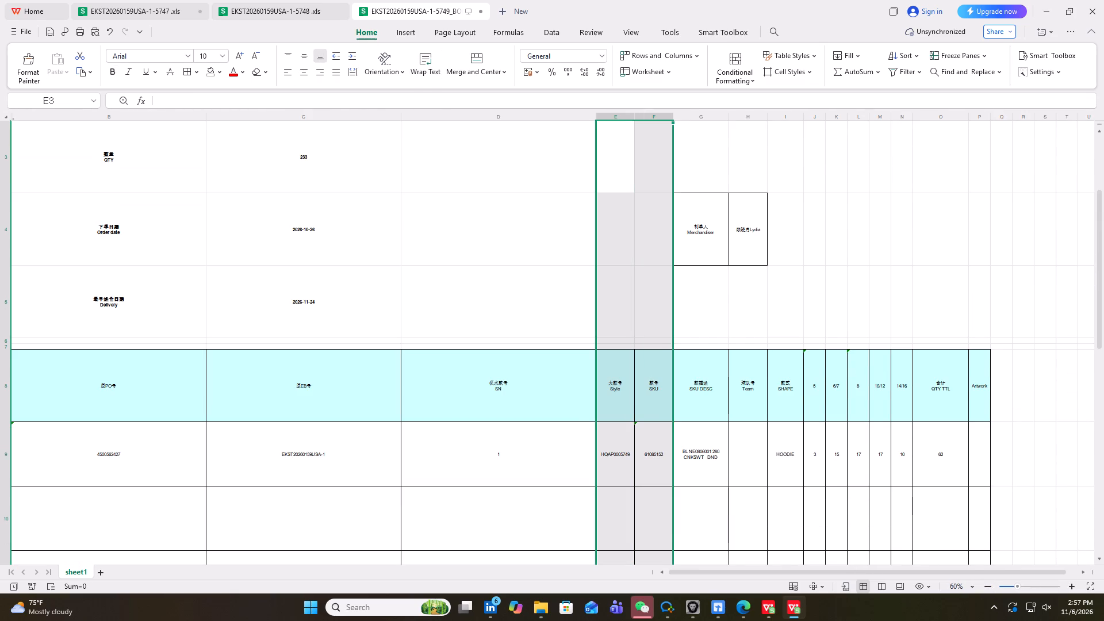
right_click(624, 205)
click(681, 355)
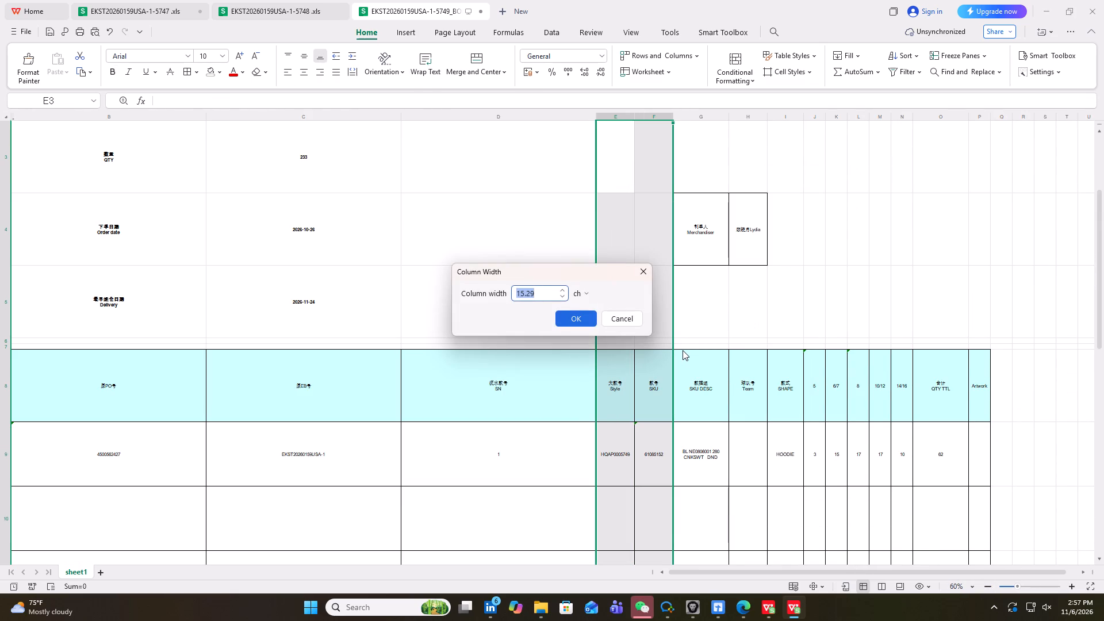
text(63)
key(Return)
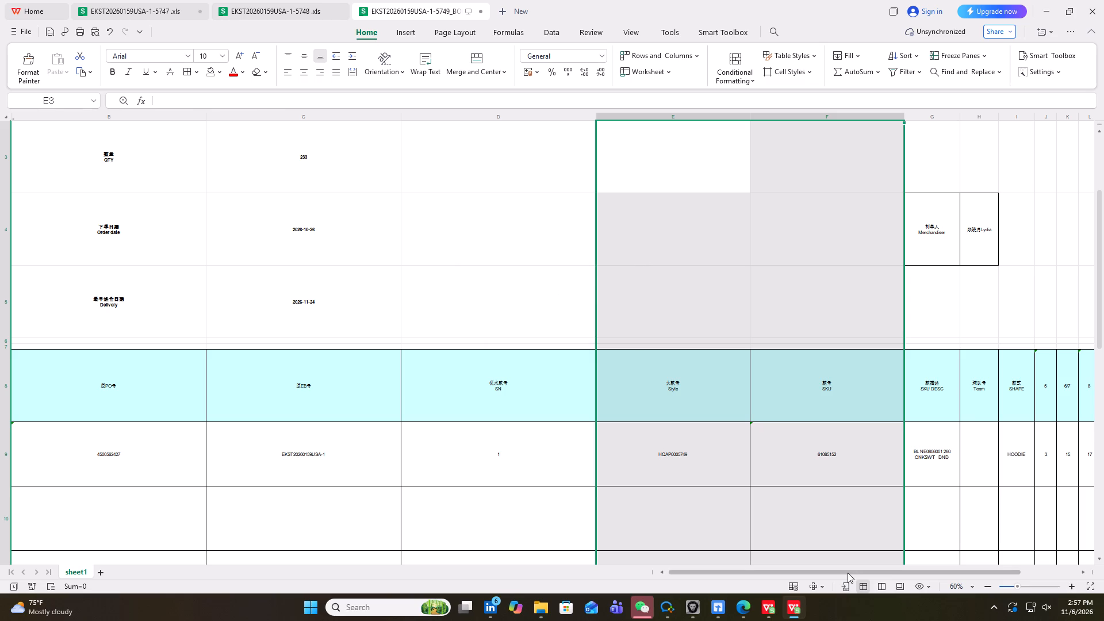
Set the width of column G (款描述 SKU DESC) to 100 characters.
drag(848, 573, 929, 551)
scroll(849, 424, up, 5)
scroll(839, 382, down, 2)
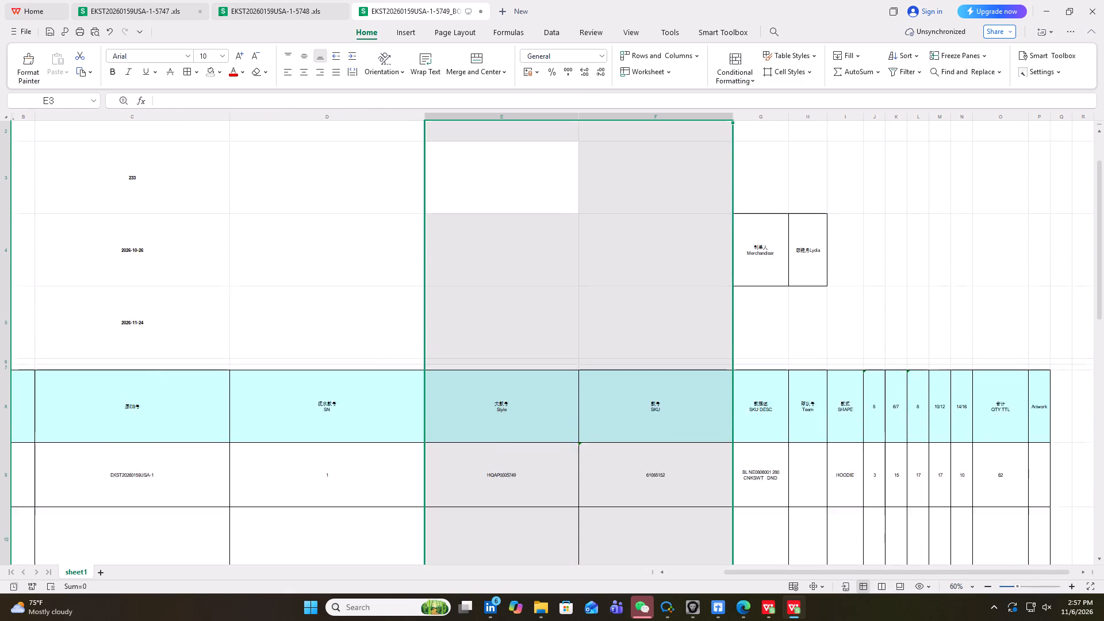
scroll(835, 372, down, 8)
click(768, 117)
right_click(773, 193)
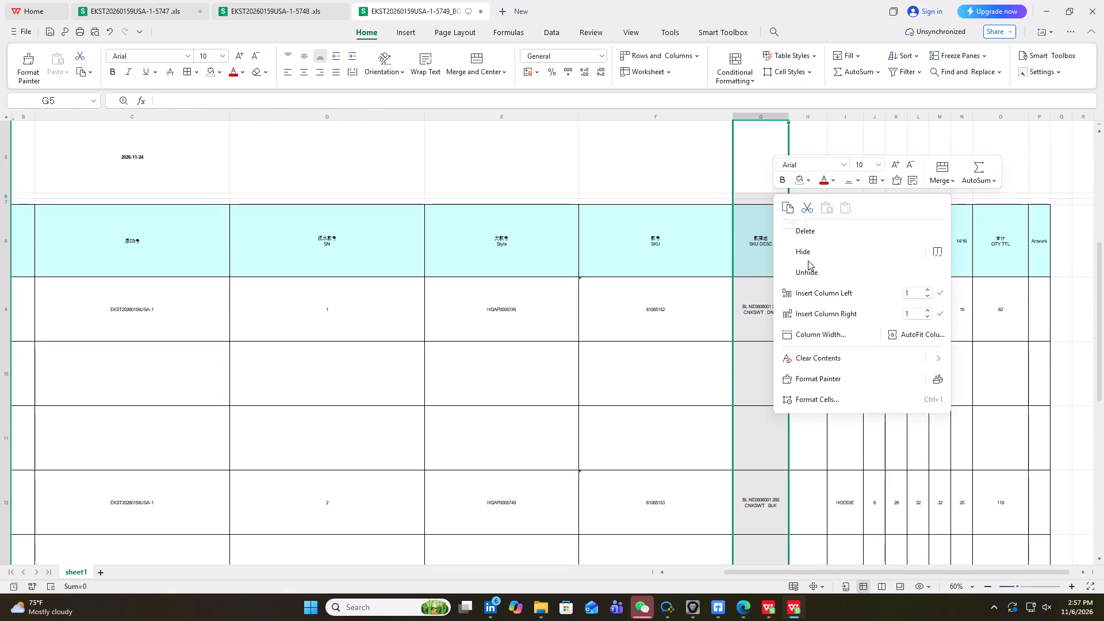
click(841, 332)
text(100)
key(Return)
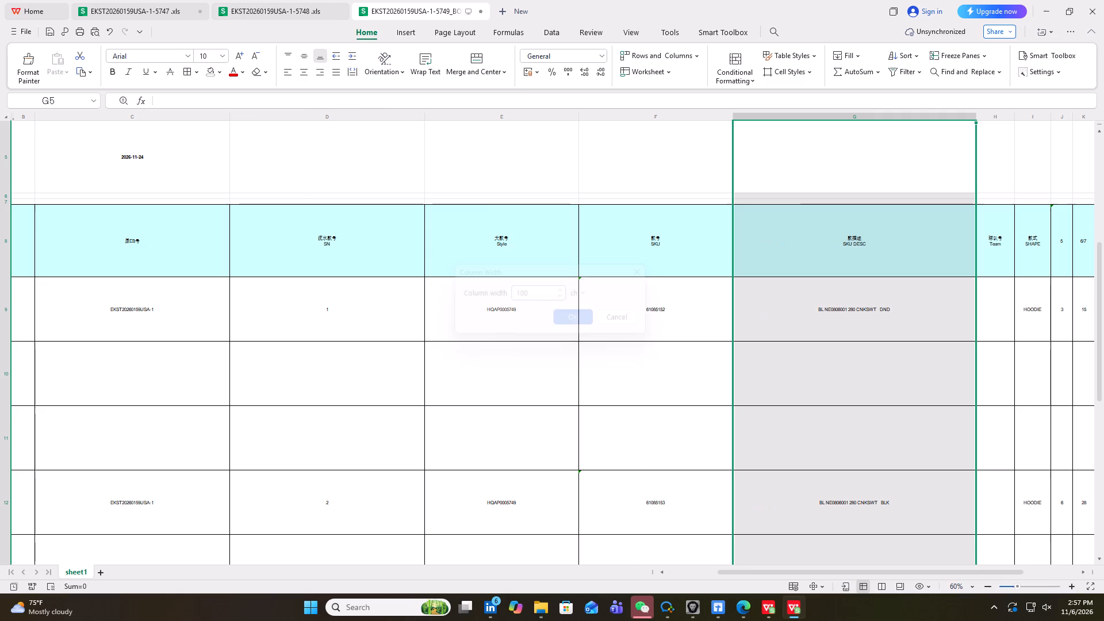
Set the width of columns H and I (球队号 Team and 款式 SHAPE) to 40 characters.
drag(930, 573, 1103, 560)
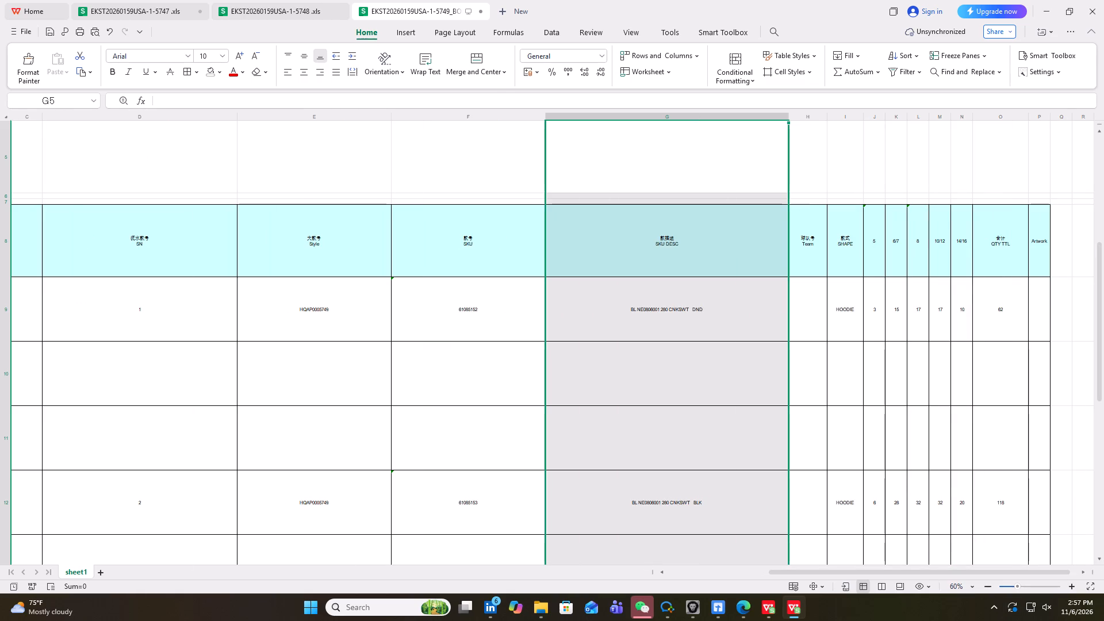
scroll(928, 357, down, 2)
drag(809, 116, 847, 117)
right_click(825, 183)
click(860, 324)
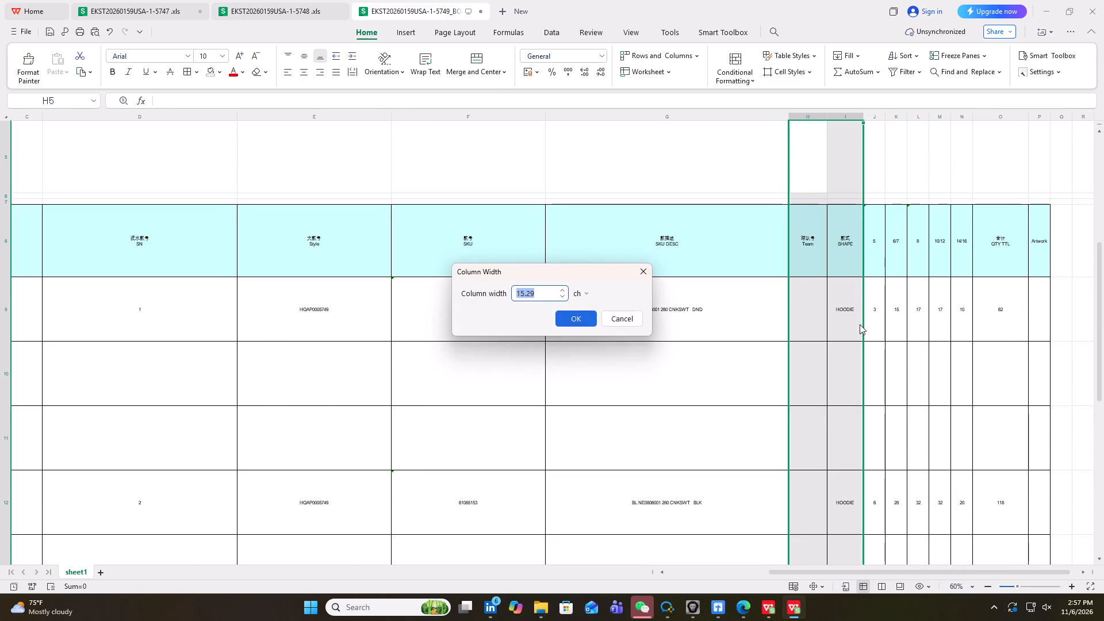
text(40)
key(Return)
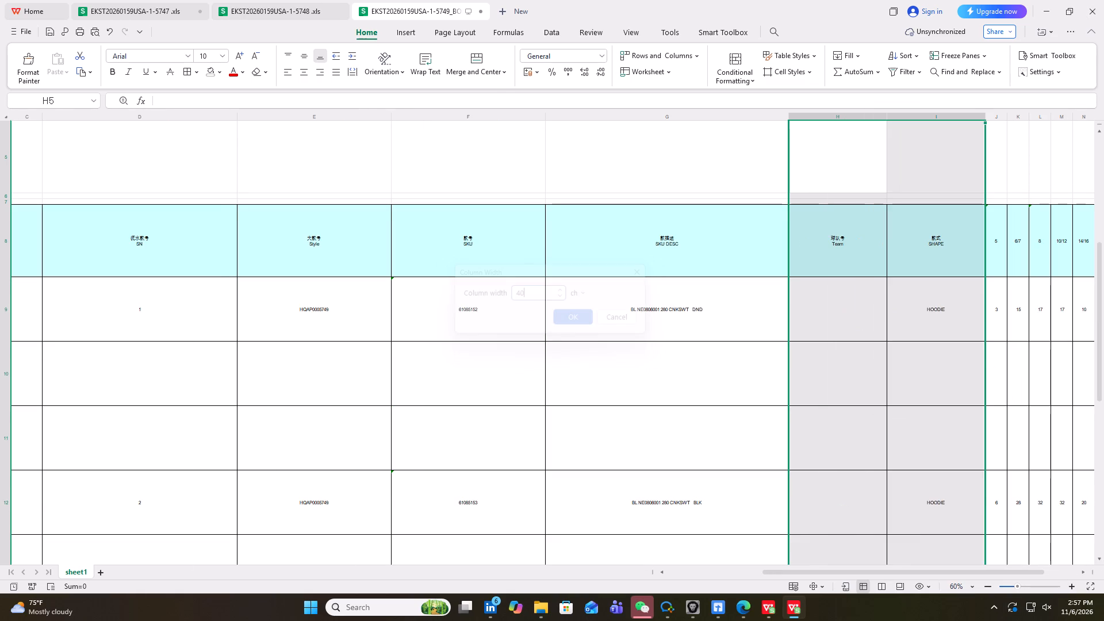
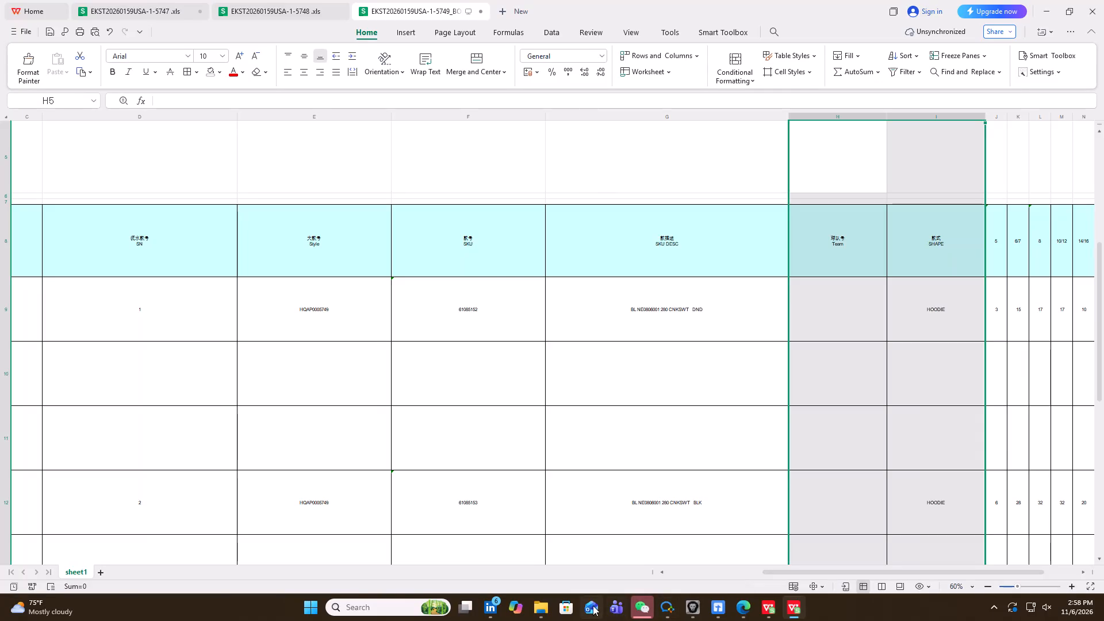
Switch to WeChat and examine the loaded-truck photo posted in the NE SO group (new) chat, closing it when done.
click(649, 604)
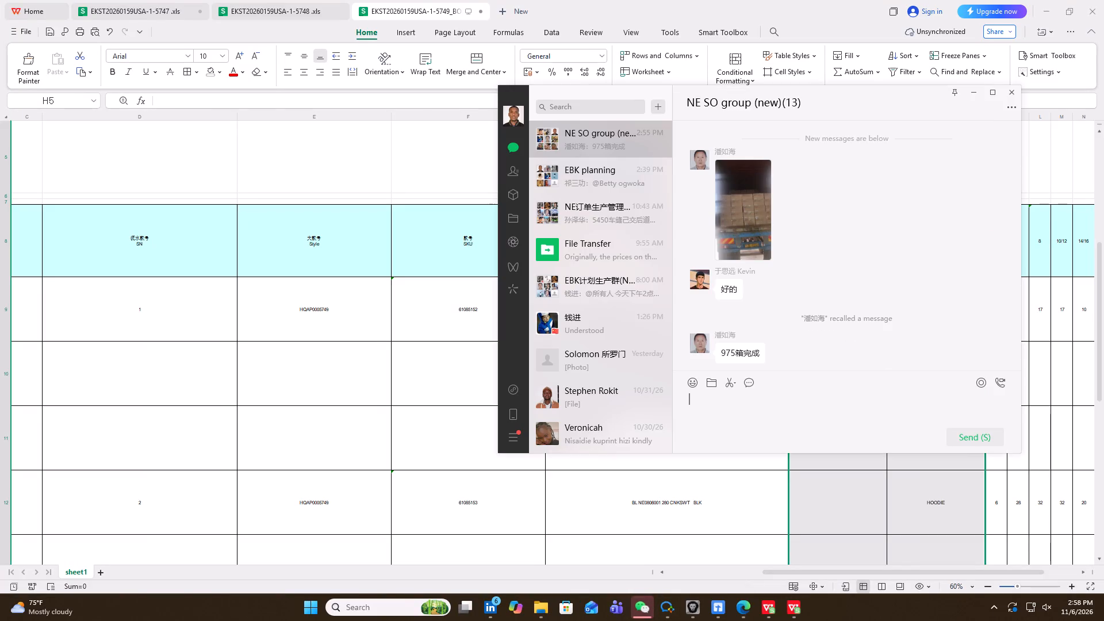
scroll(773, 312, up, 2)
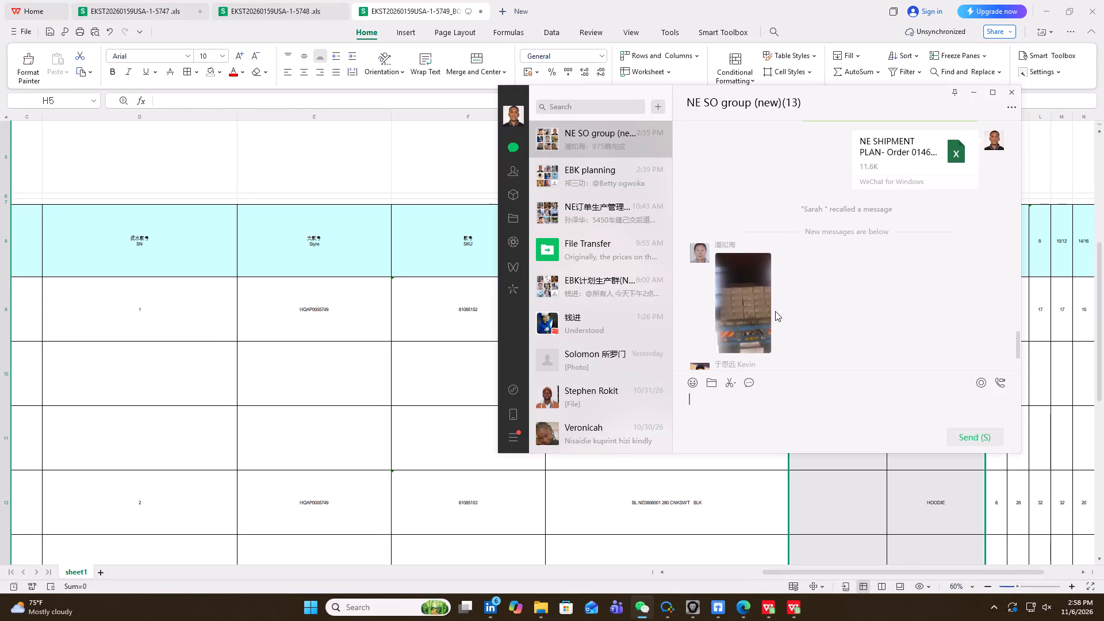
scroll(798, 301, down, 2)
click(734, 217)
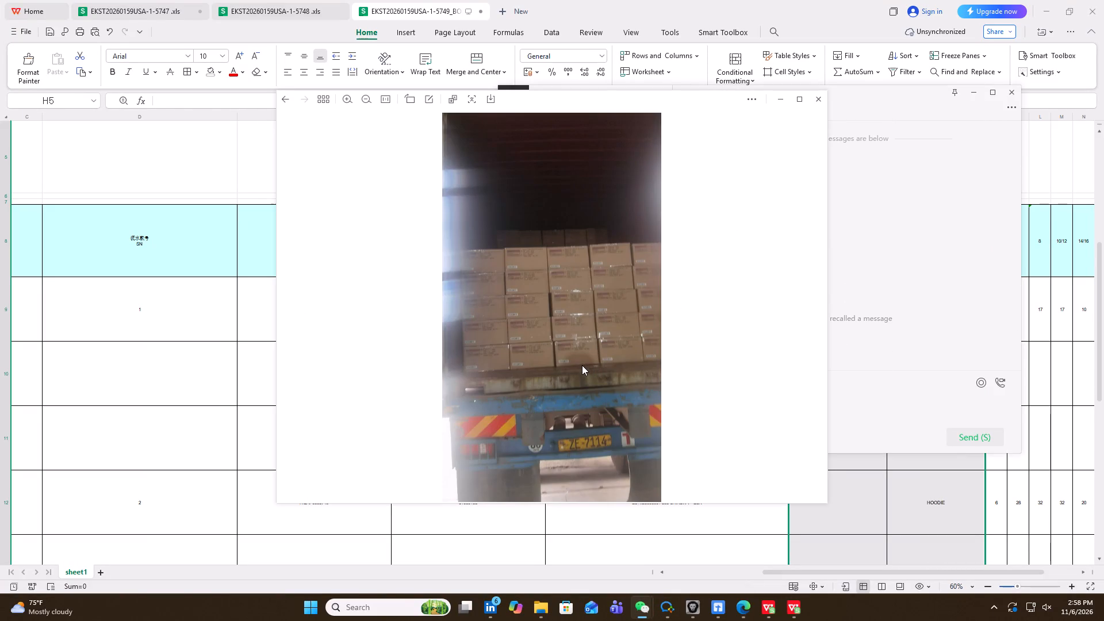
scroll(582, 365, up, 2)
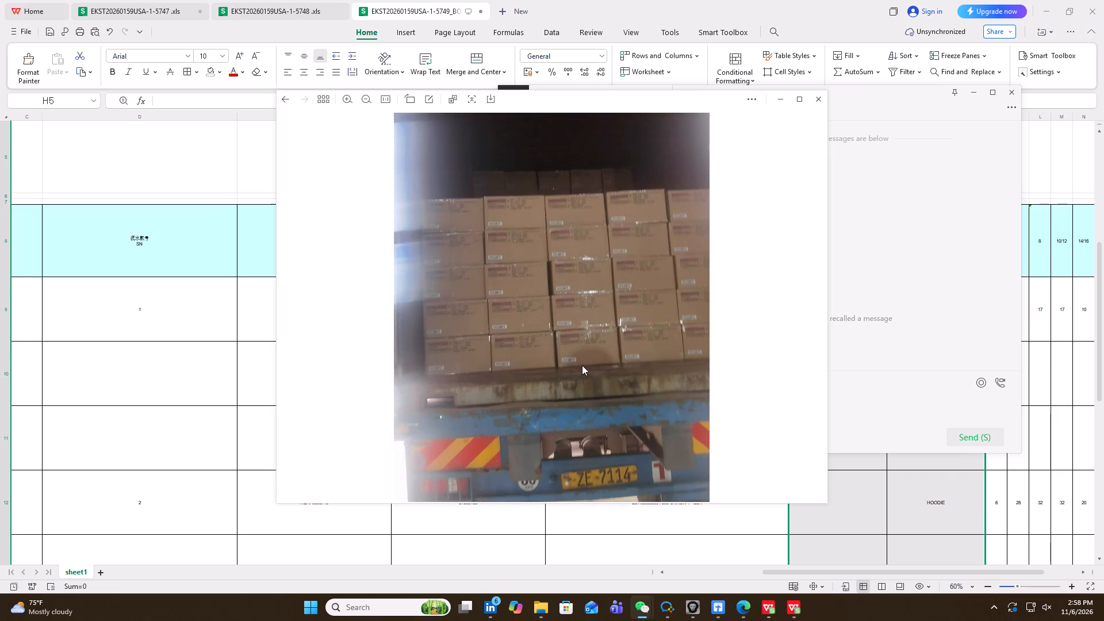
scroll(582, 365, down, 1)
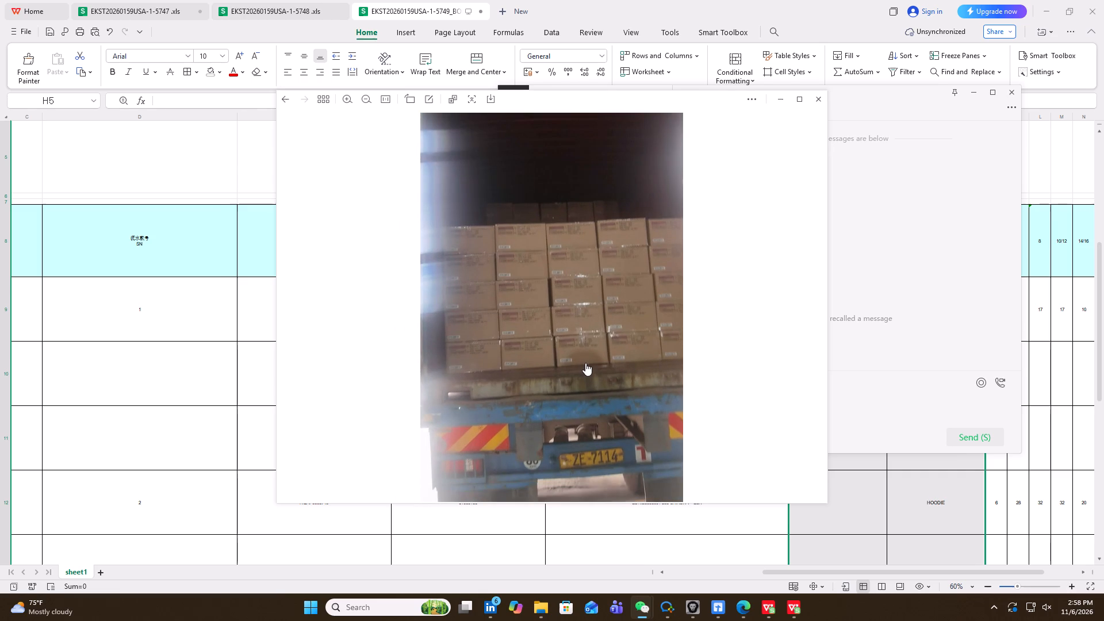
scroll(585, 362, down, 1)
click(815, 102)
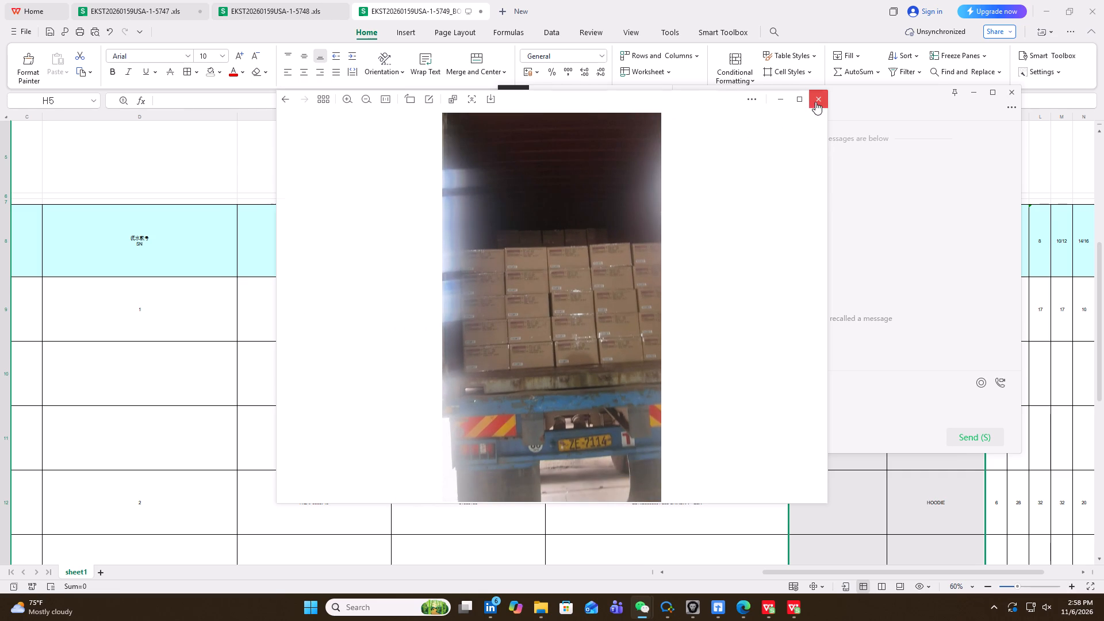
Translate the chat messages 好的 and 975箱完成 to read them, and return to the 5749 workbook in WPS Office.
scroll(828, 252, down, 3)
right_click(727, 287)
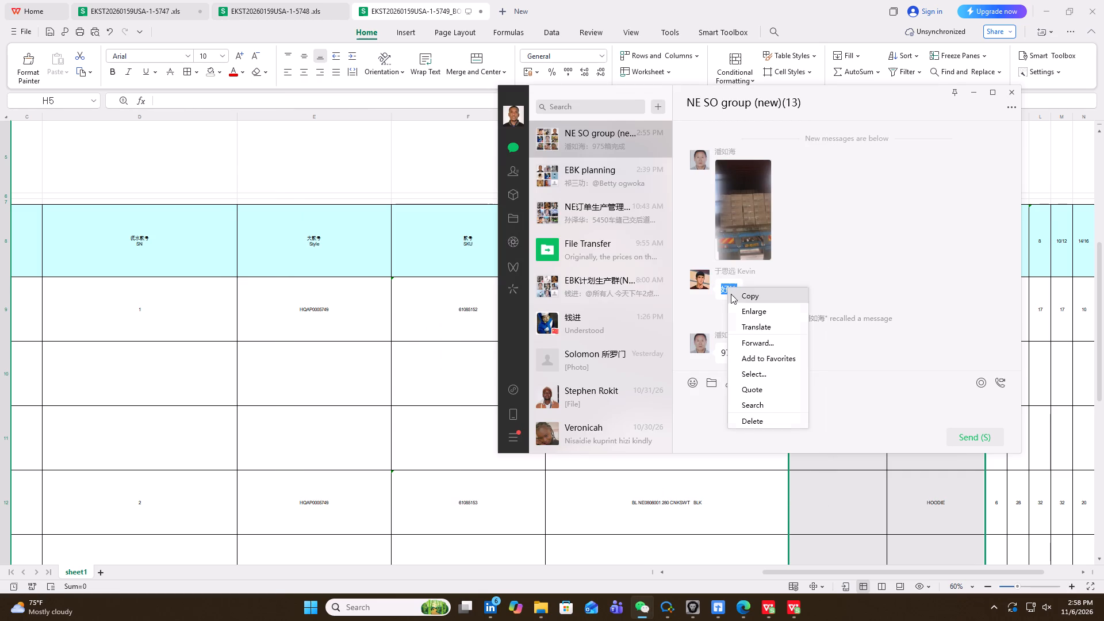
click(757, 328)
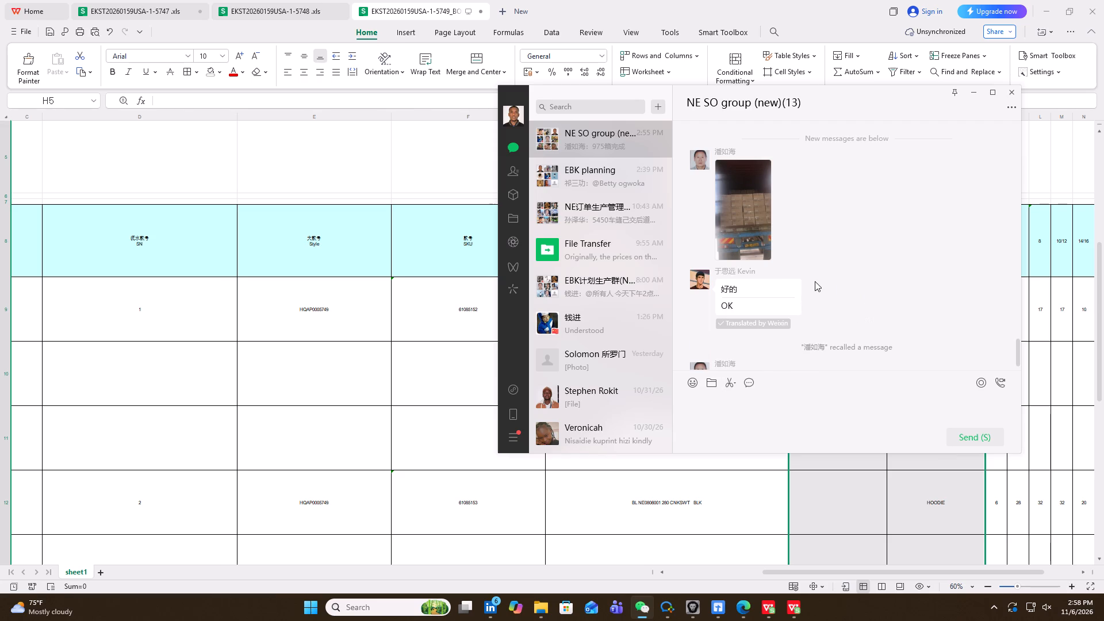
scroll(831, 283, down, 6)
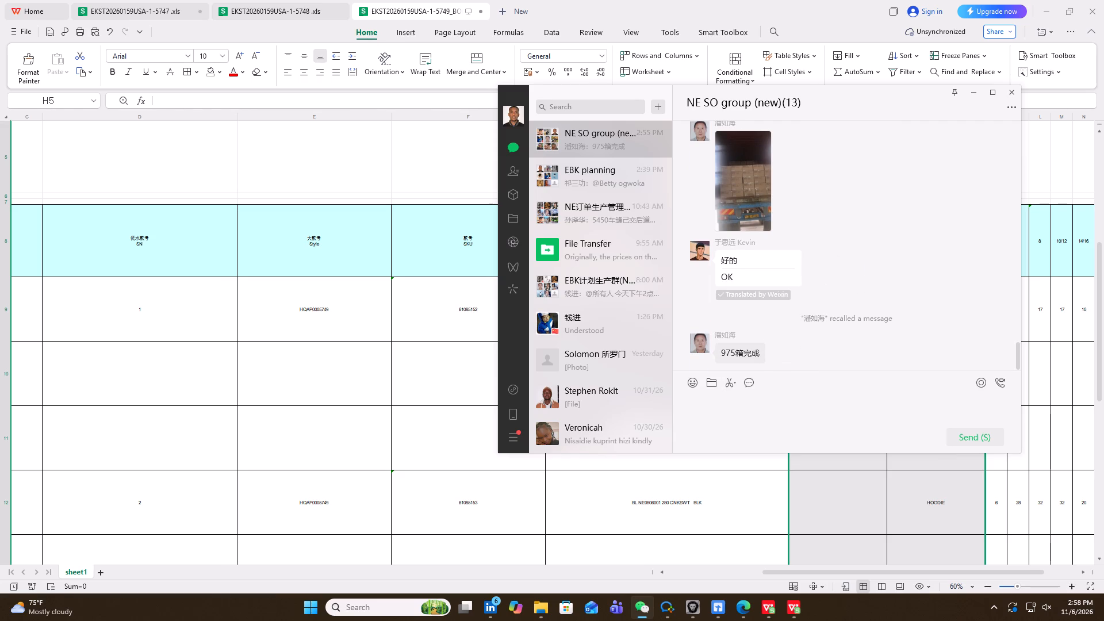
right_click(746, 353)
click(765, 394)
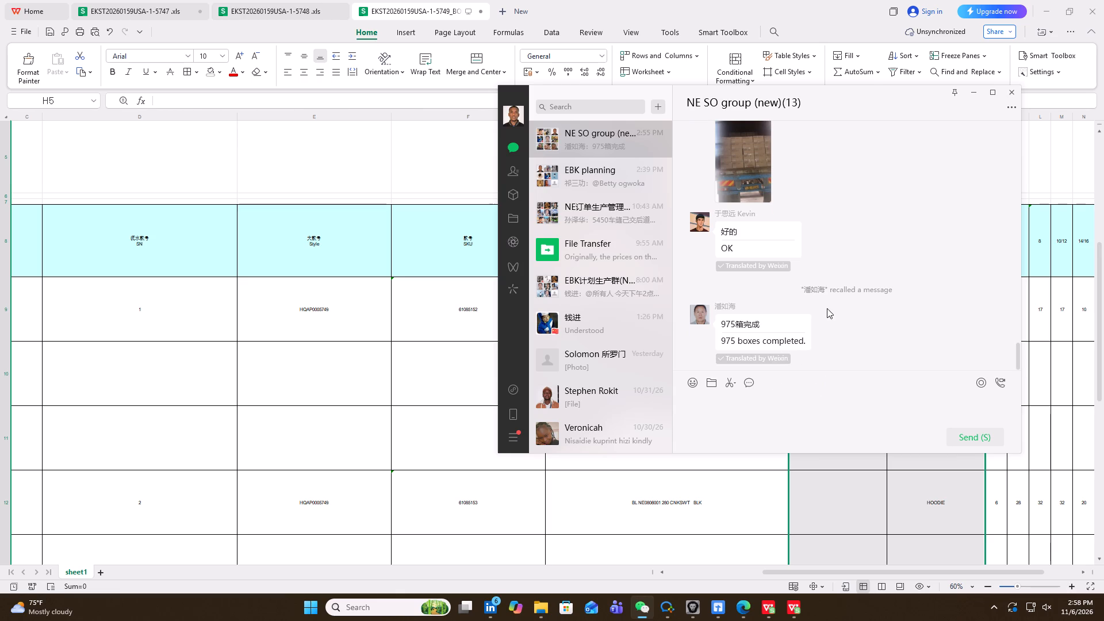
scroll(826, 313, down, 2)
click(972, 95)
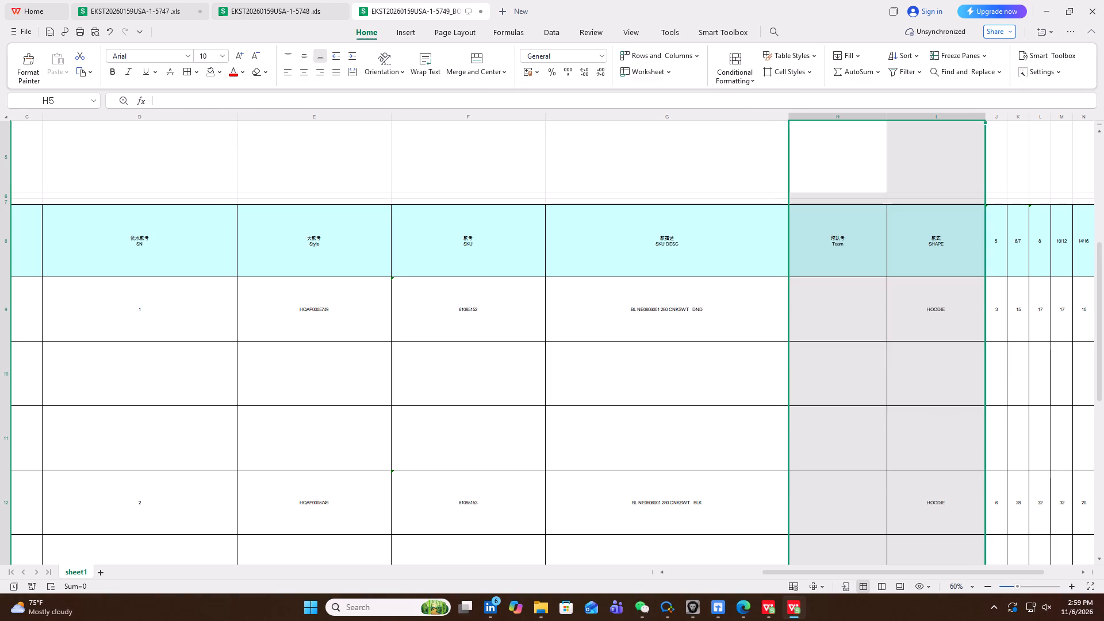
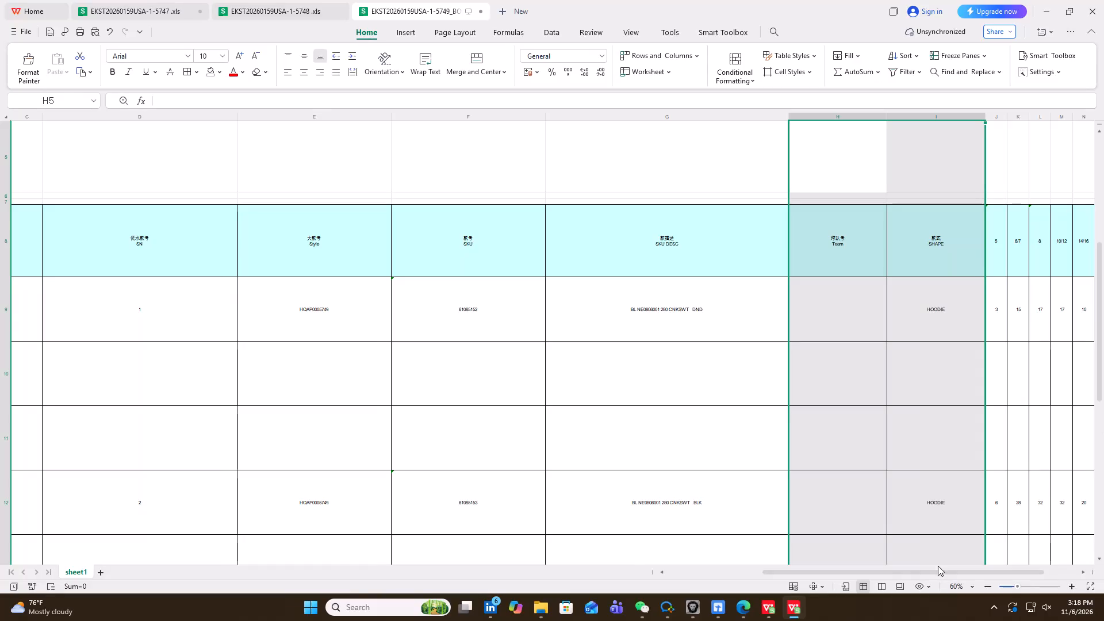
Set the width of the five size columns, 5 through 14/16, to 33 characters.
drag(908, 574, 1015, 567)
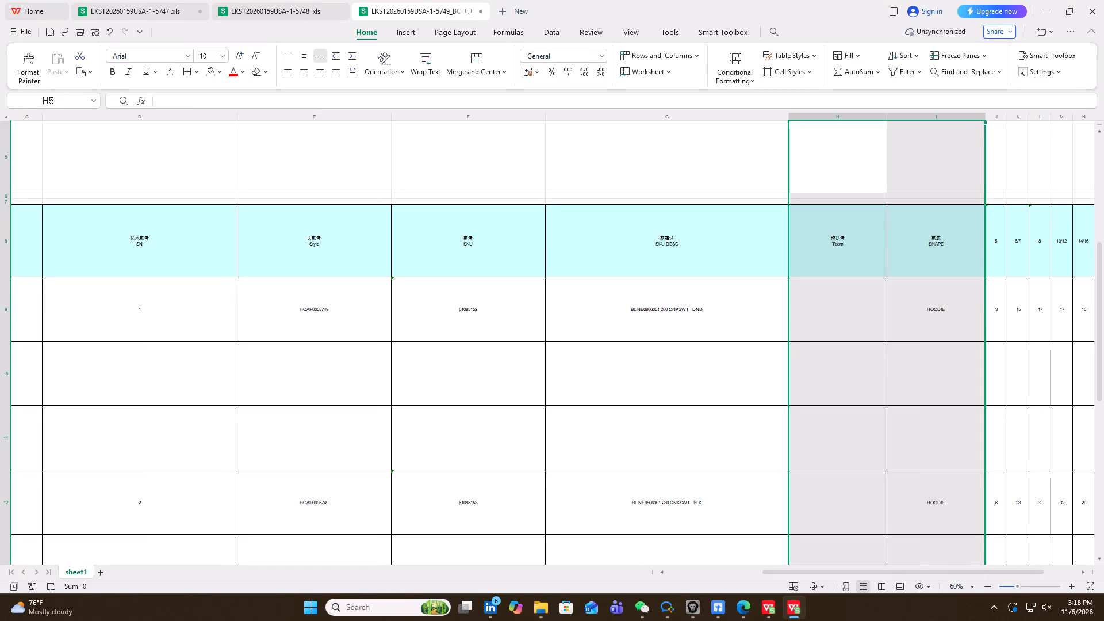
drag(972, 569, 1054, 563)
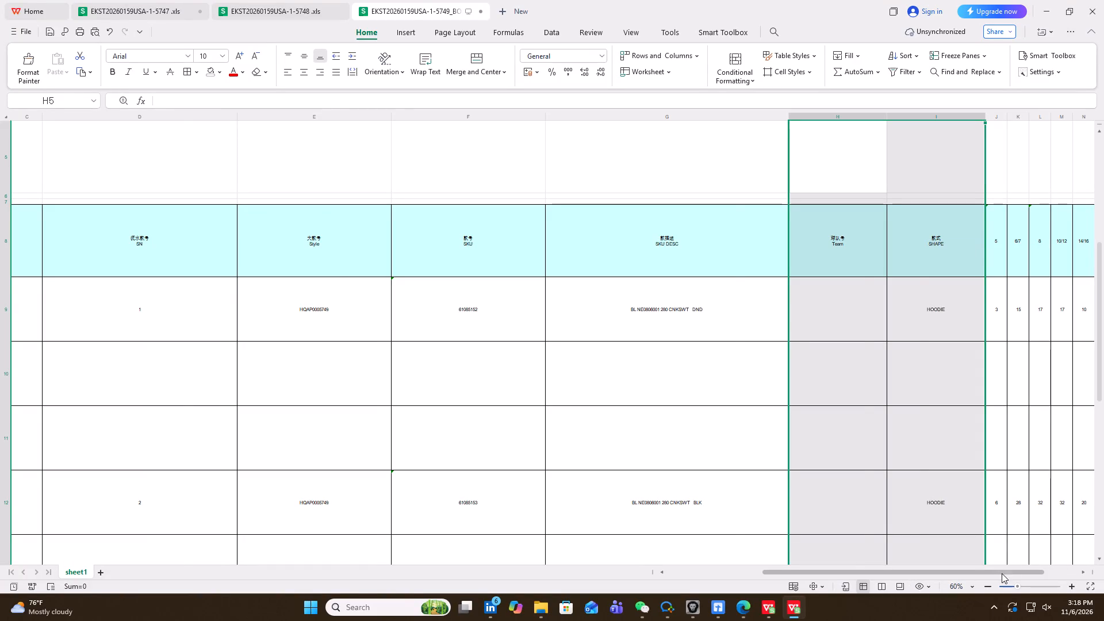
drag(1002, 573, 1103, 566)
drag(871, 120, 898, 120)
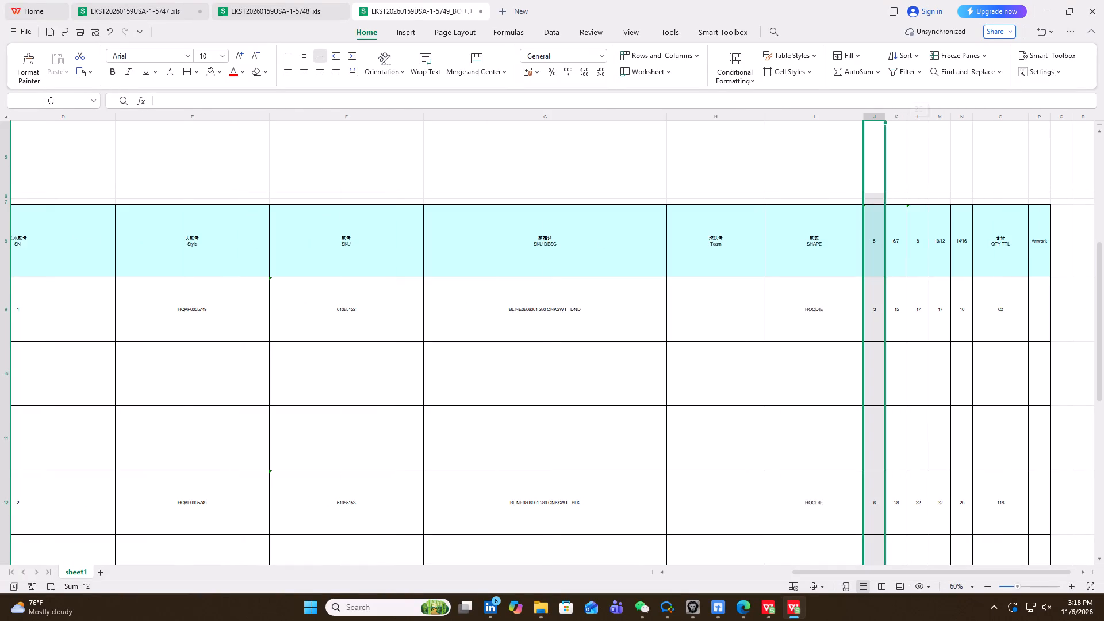
drag(898, 120, 959, 137)
right_click(926, 180)
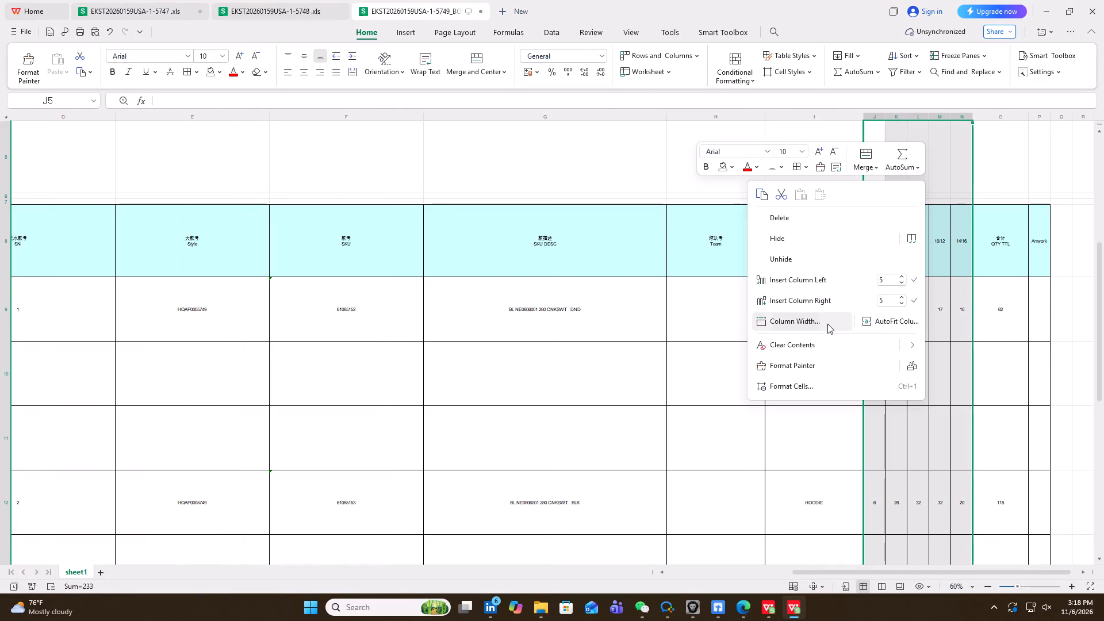
click(827, 324)
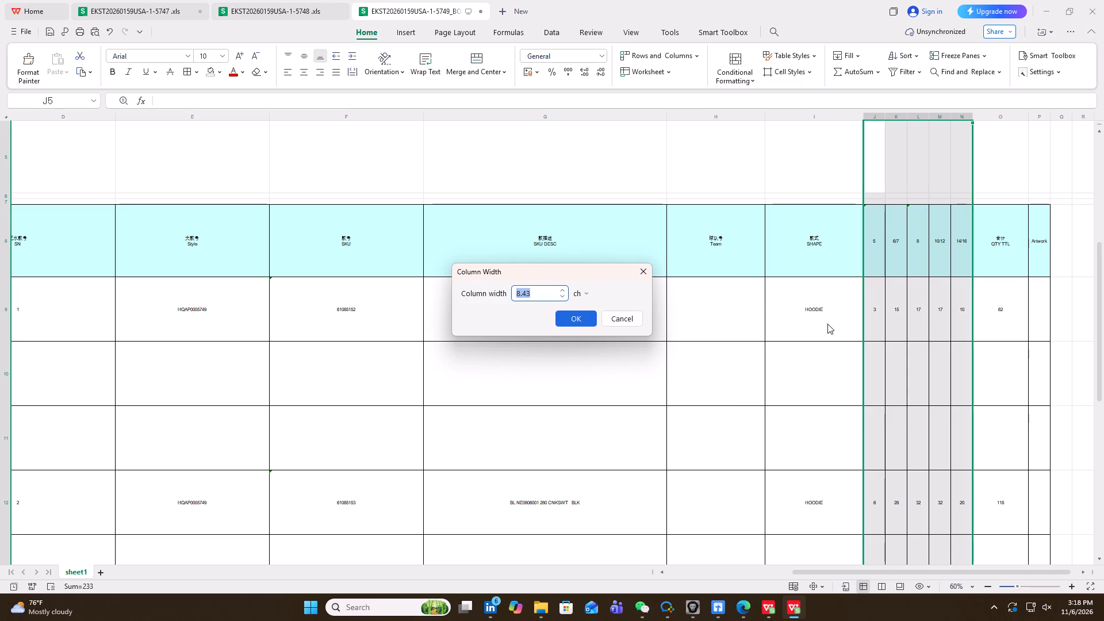
text(33)
key(Return)
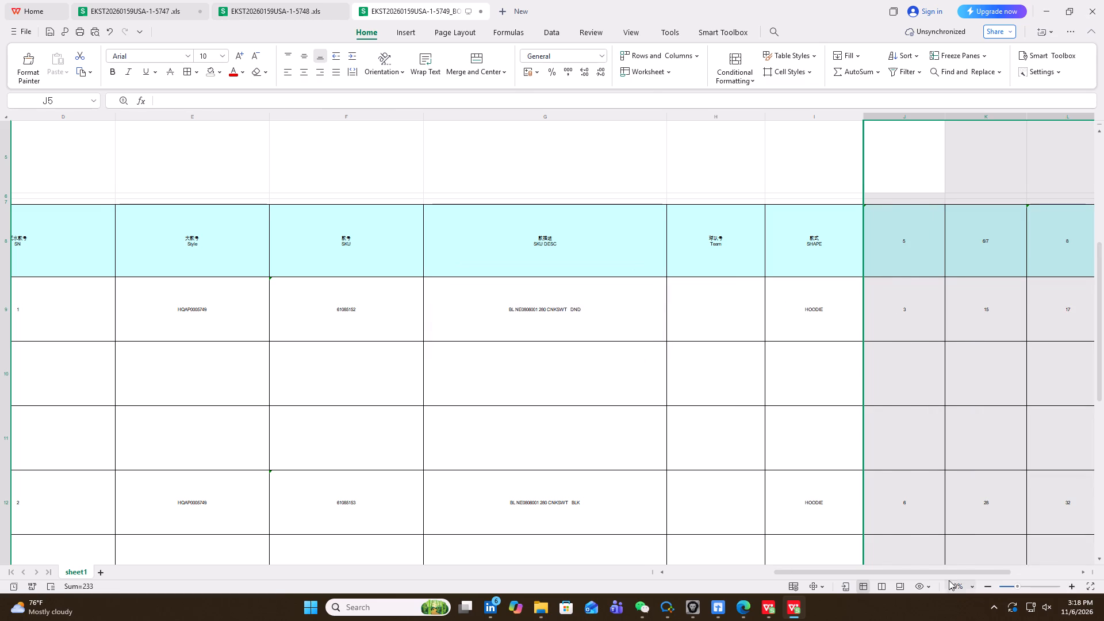
Set the width of the 合计 QTY TTL column to 36 characters.
drag(938, 571, 1103, 538)
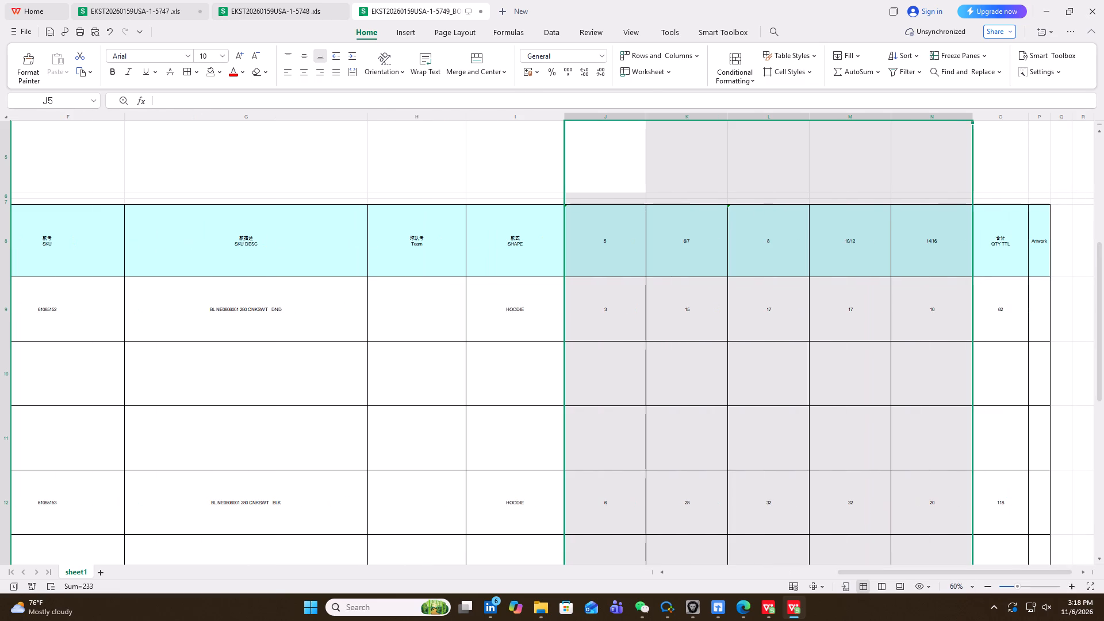
click(981, 119)
right_click(983, 163)
click(876, 304)
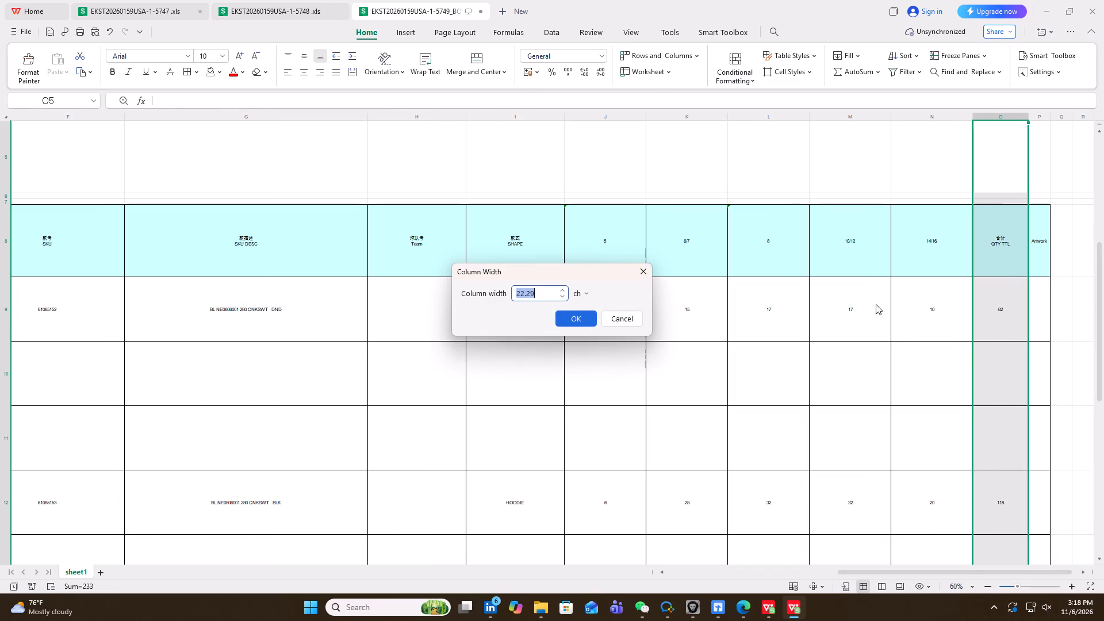
text(36)
key(Return)
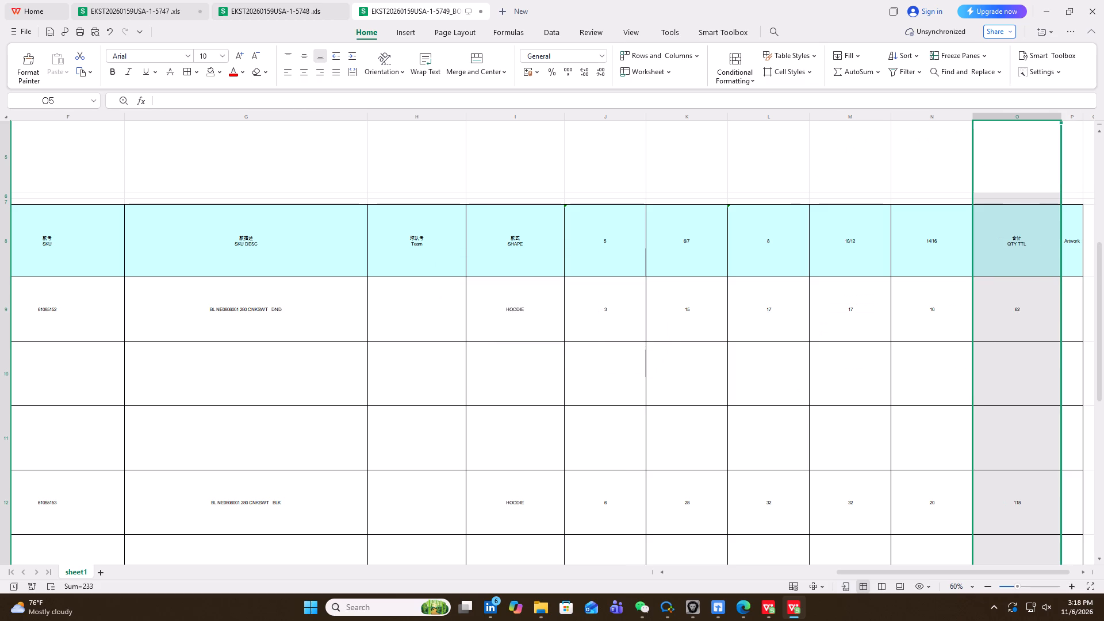
Set the width of the Artwork column to 53 characters.
click(1072, 117)
right_click(1072, 143)
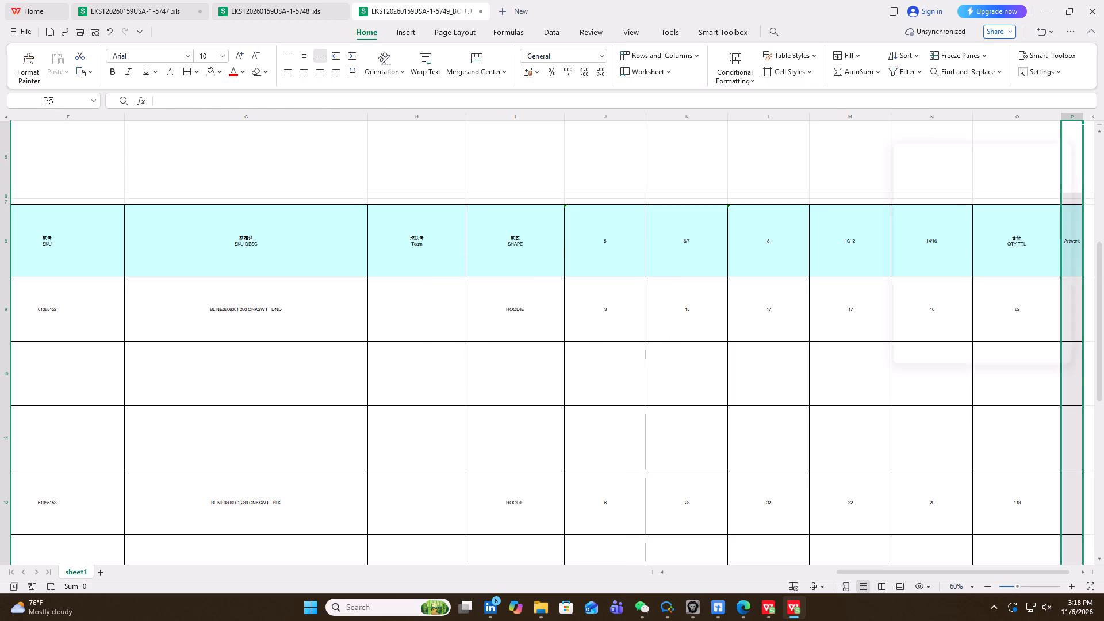
click(942, 289)
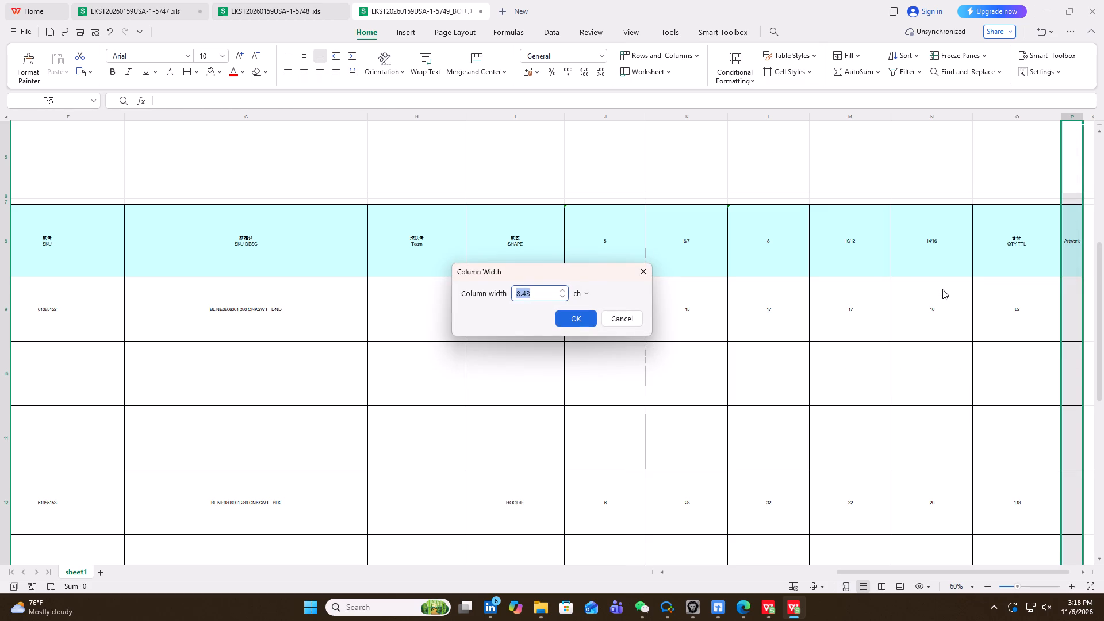
text(53)
key(Return)
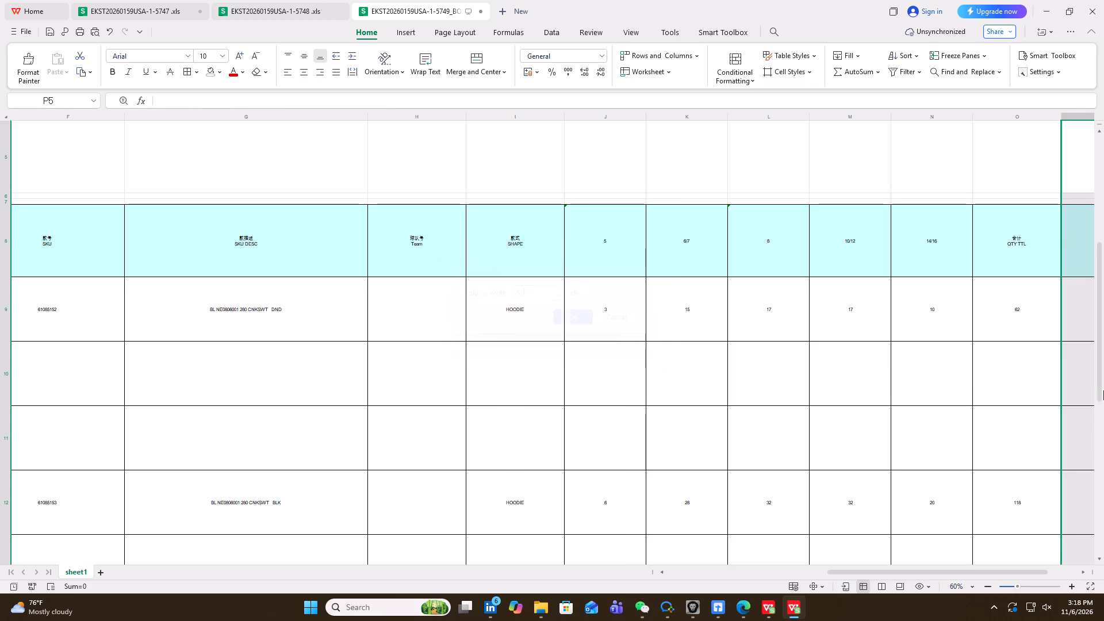
Format the order information in rows 1 to 5 in Times New Roman at size 60.
drag(915, 572, 71, 440)
scroll(2, 283, up, 3)
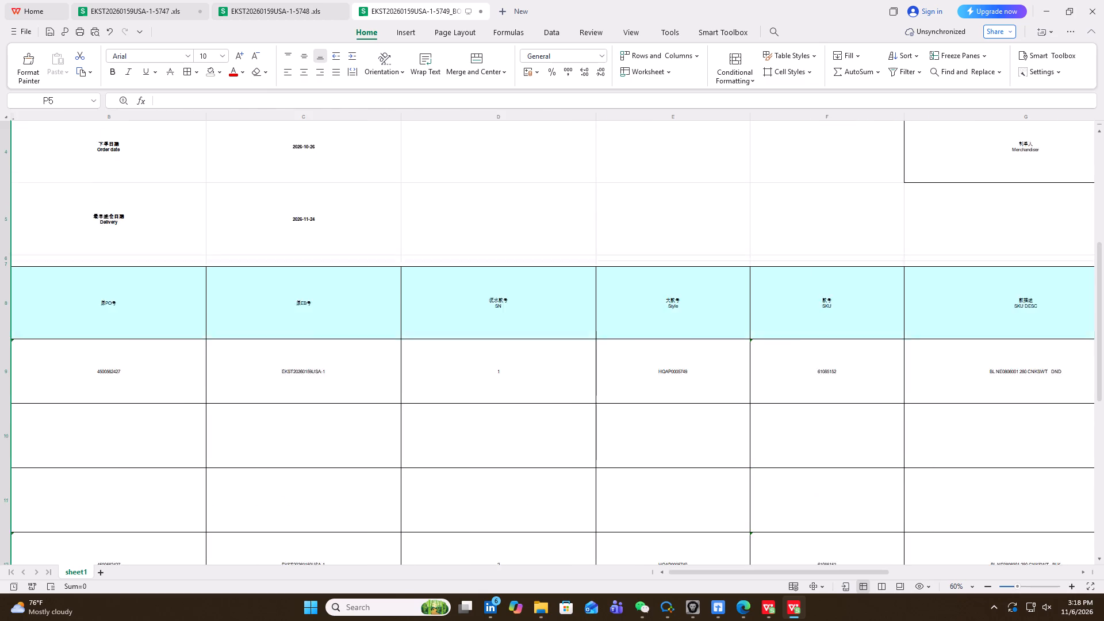
scroll(5, 282, up, 14)
drag(2, 160, 10, 381)
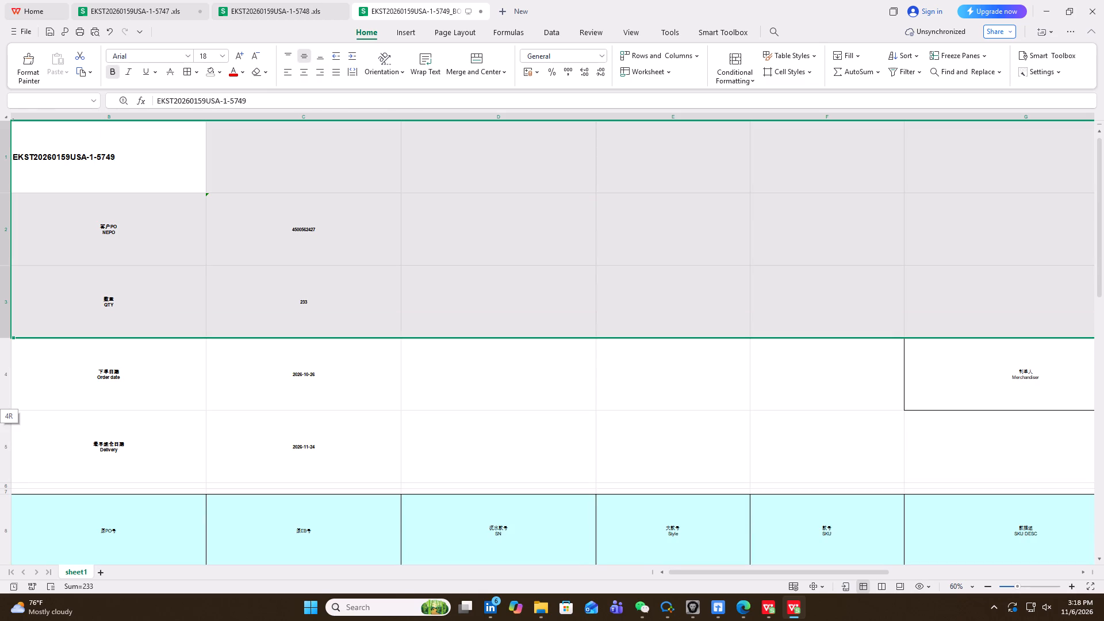
drag(10, 381, 9, 421)
click(147, 57)
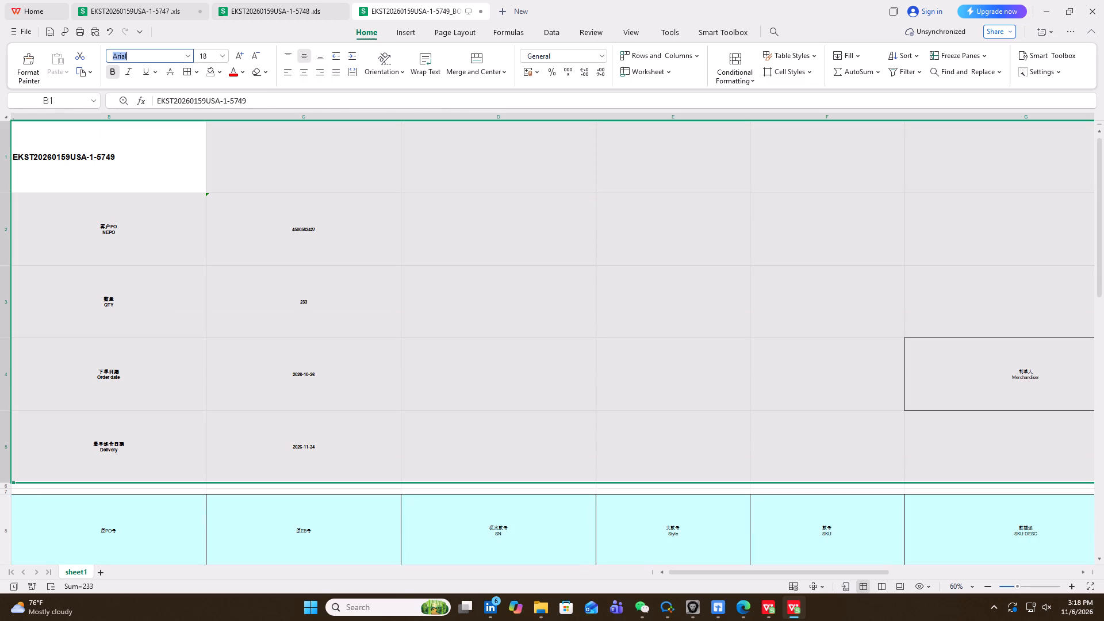
text(times)
click(149, 64)
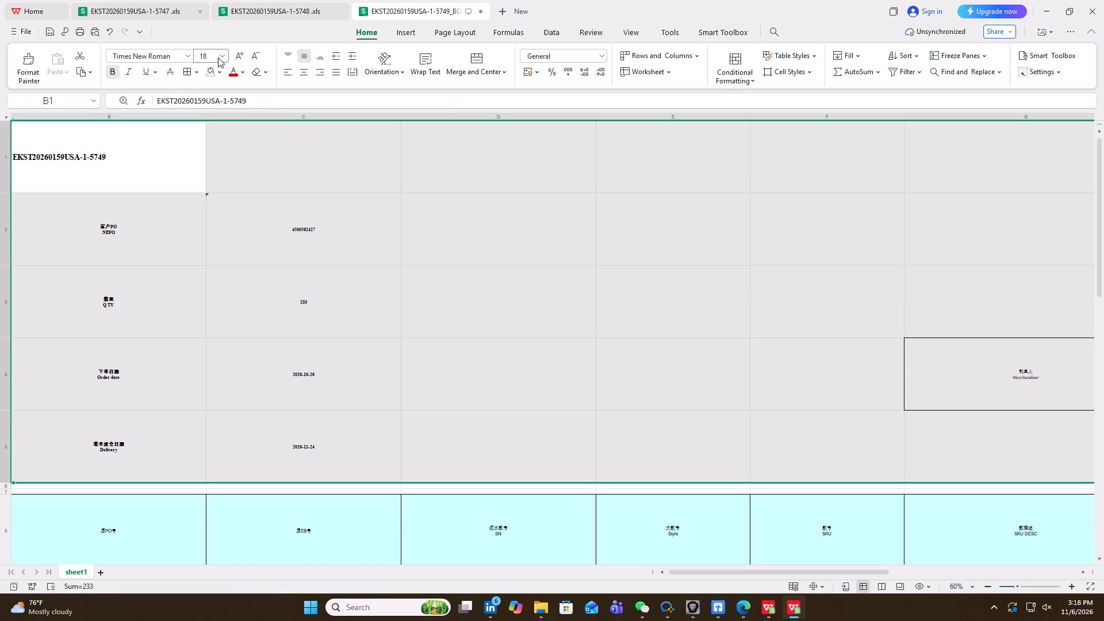
click(214, 54)
click(212, 54)
text(60)
key(Return)
Format the table's header row 8 in Times New Roman, size 60, bold.
scroll(377, 334, down, 2)
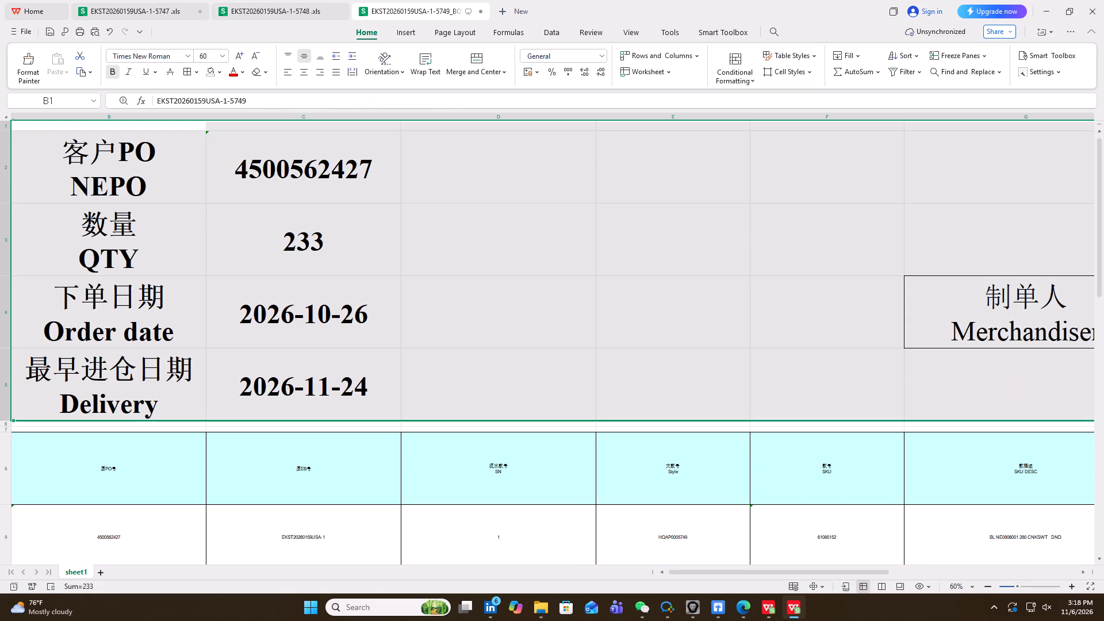
scroll(377, 334, down, 6)
click(3, 289)
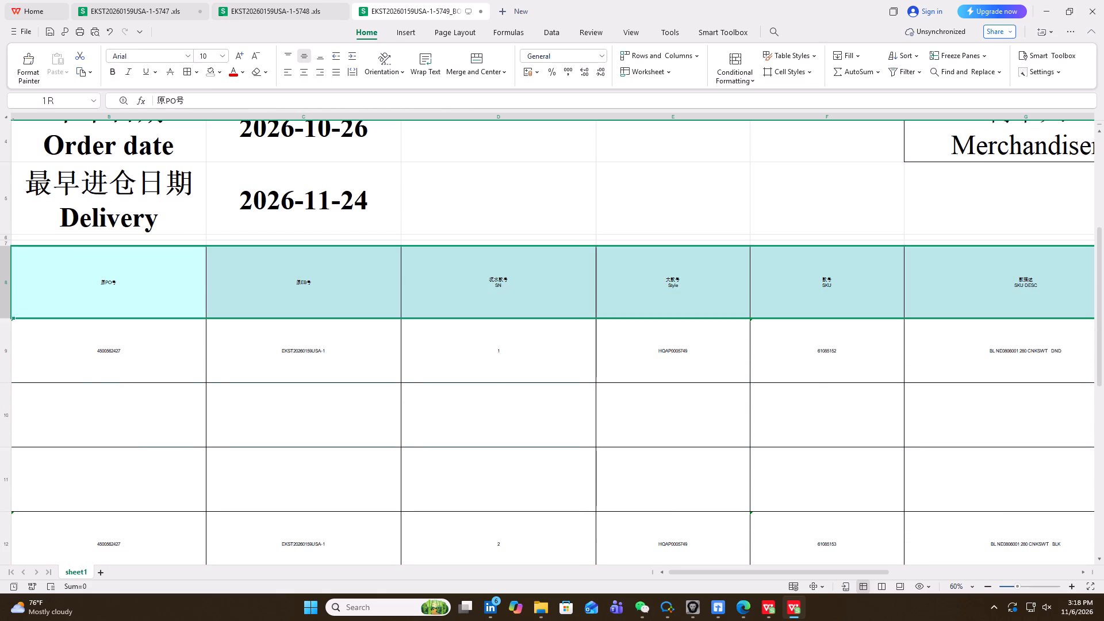
click(141, 56)
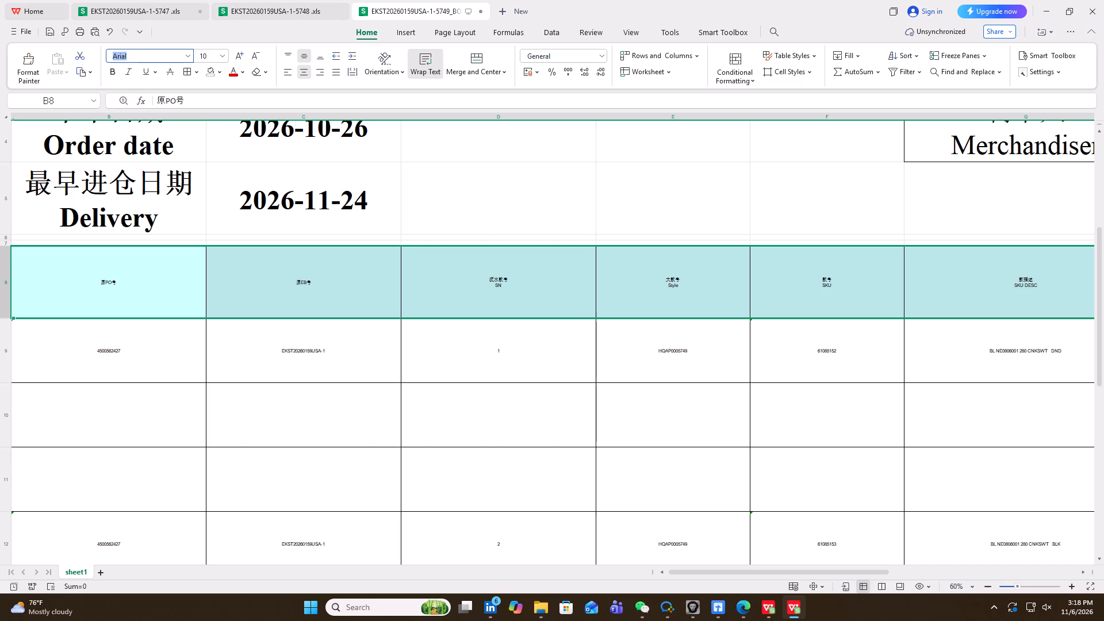
text(times)
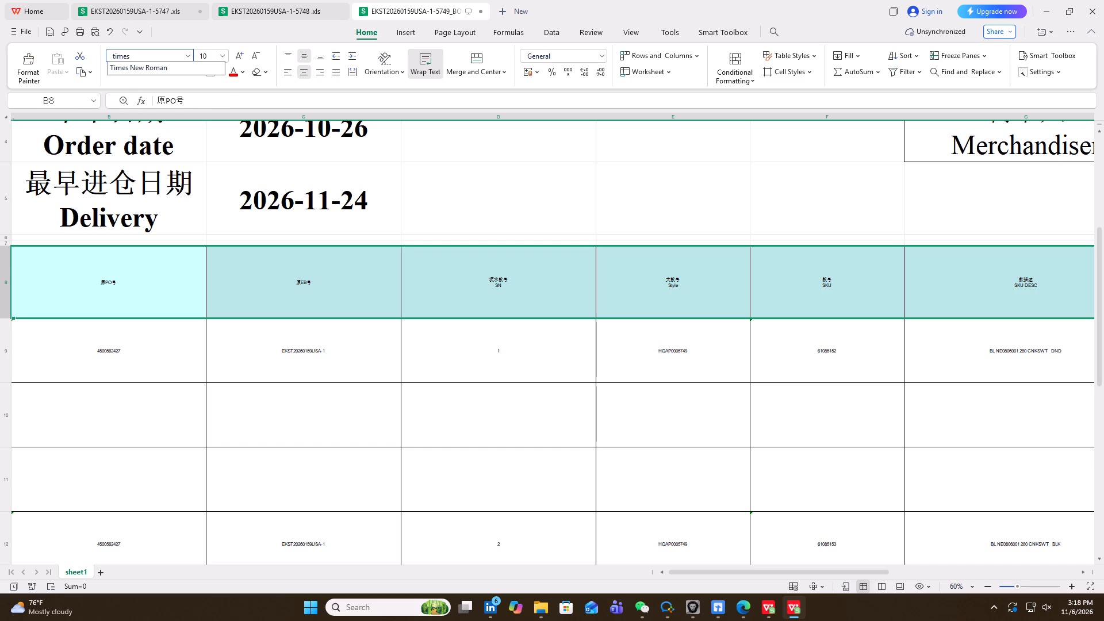
click(139, 66)
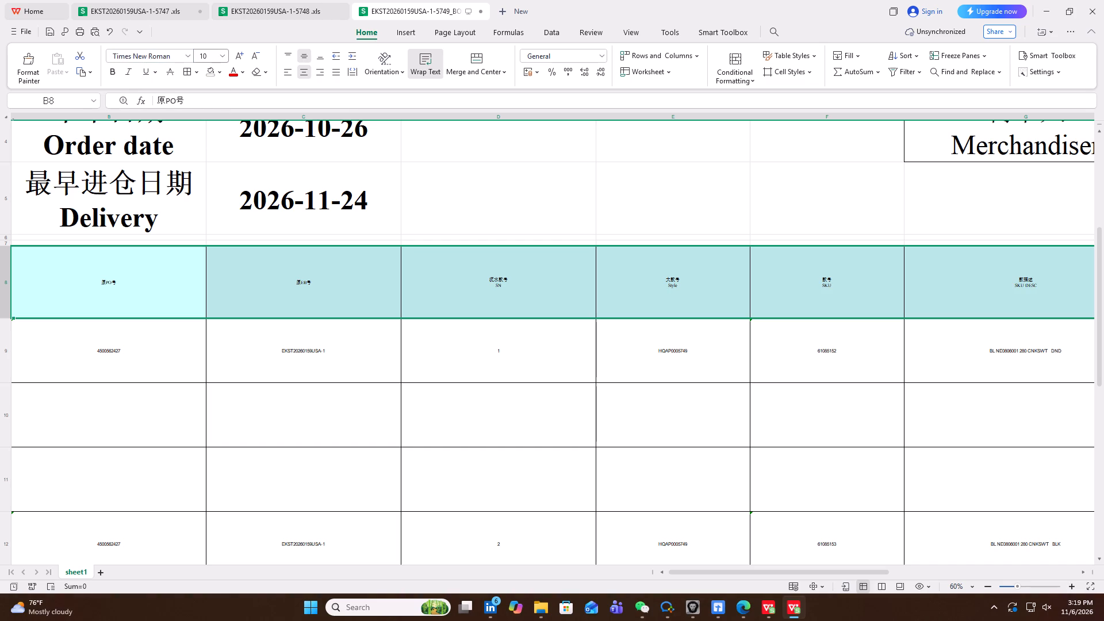
click(210, 53)
text(60)
key(Return)
key(ctrl+b)
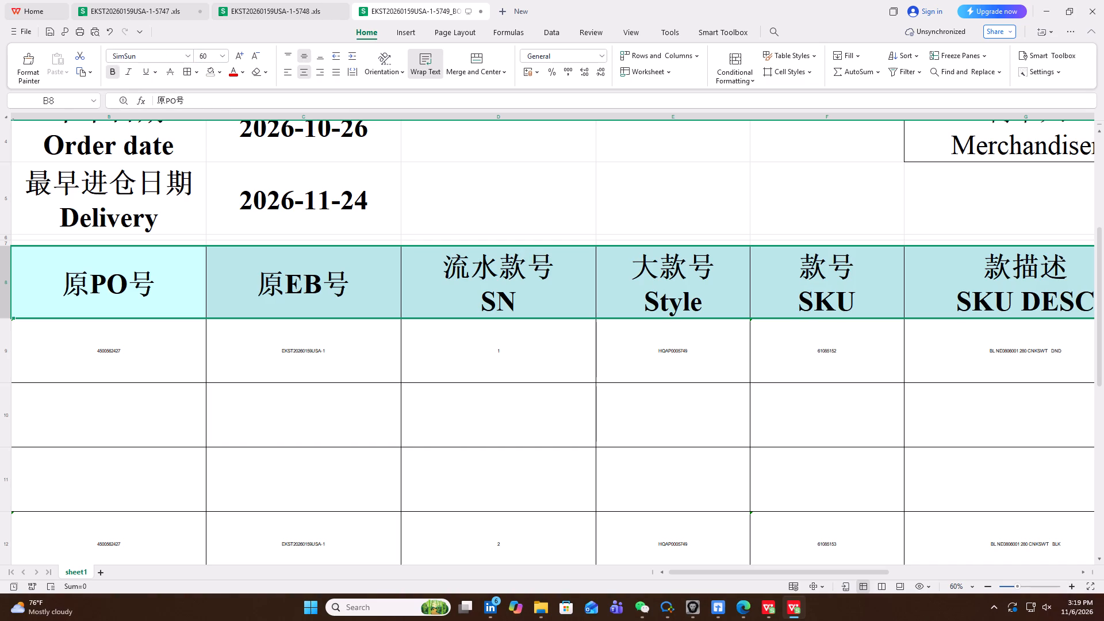
Format the table body below the header, B9 to P18, in Times New Roman at size 50.
click(987, 585)
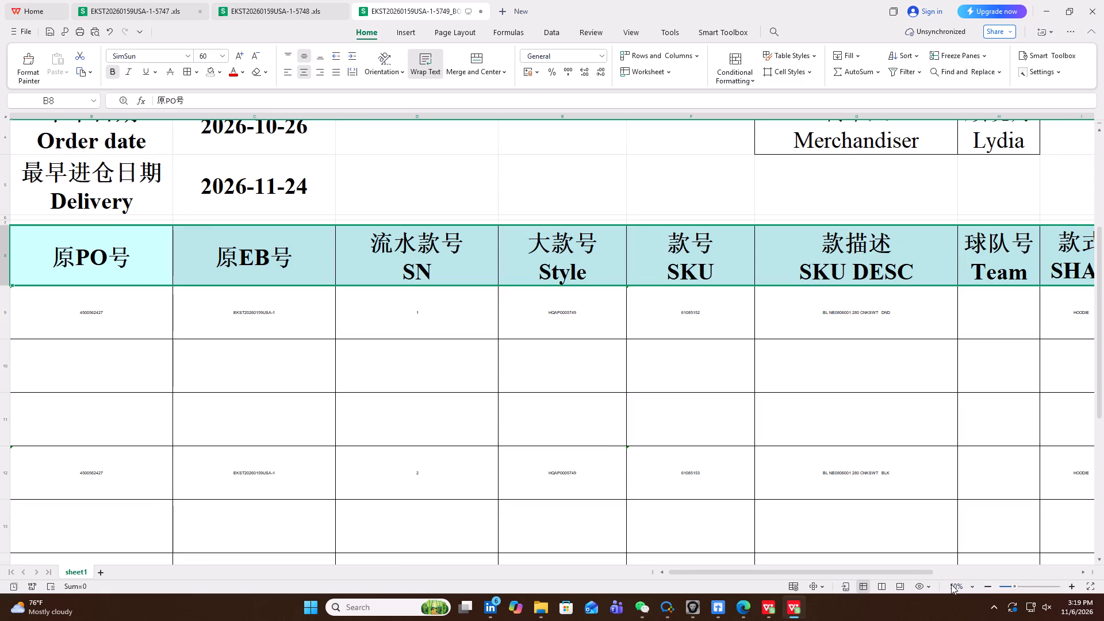
click(988, 586)
click(988, 586)
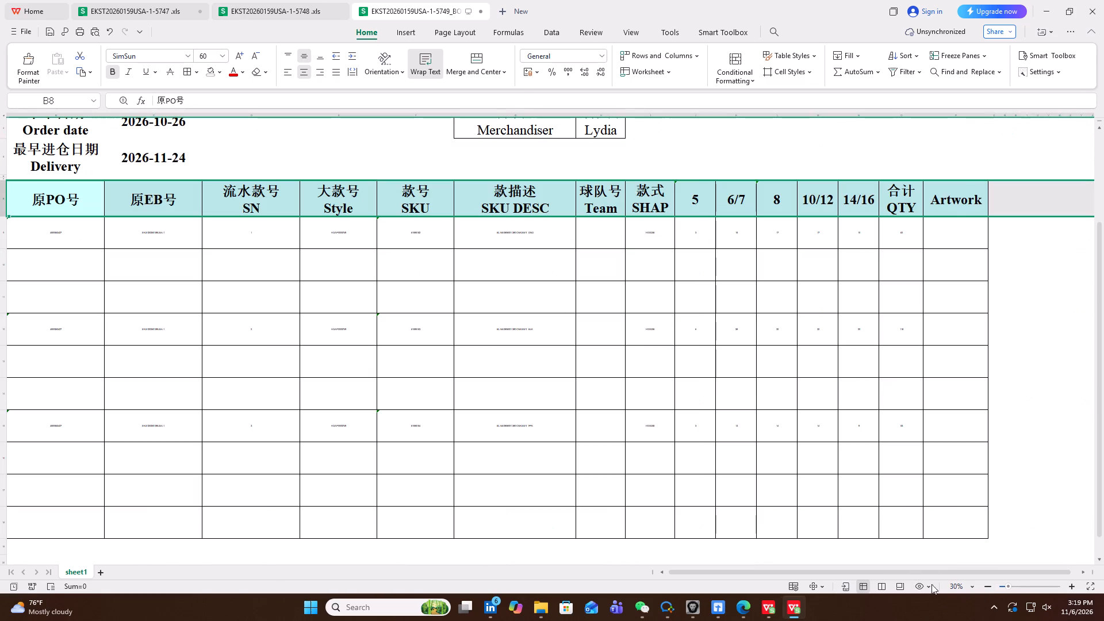
click(959, 526)
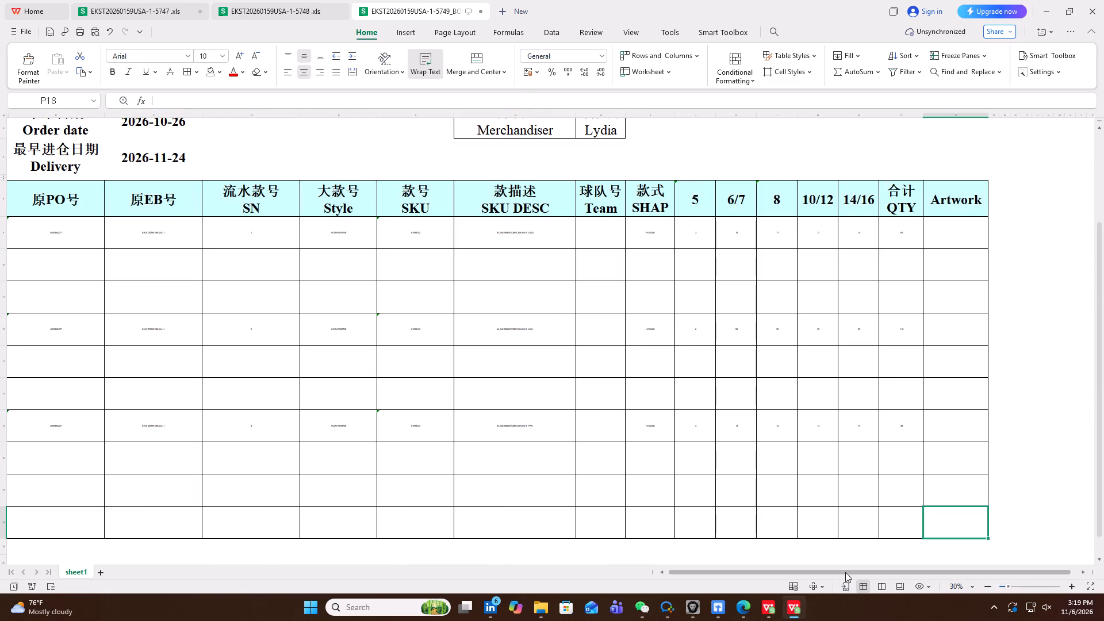
drag(845, 572, 512, 529)
shift+click(56, 236)
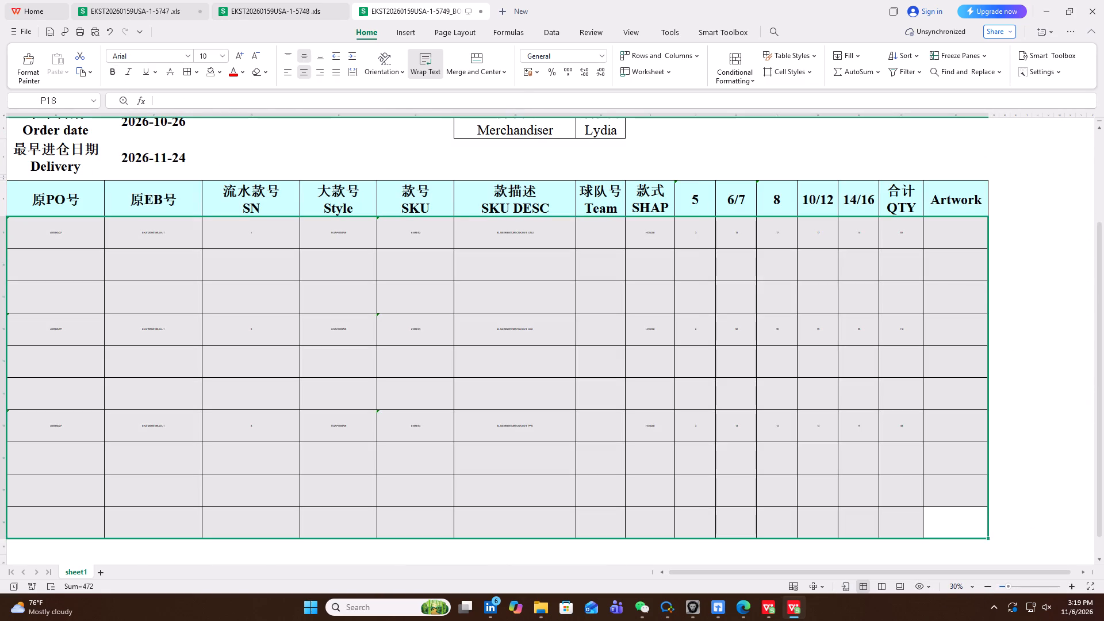
click(137, 57)
text(times)
click(149, 67)
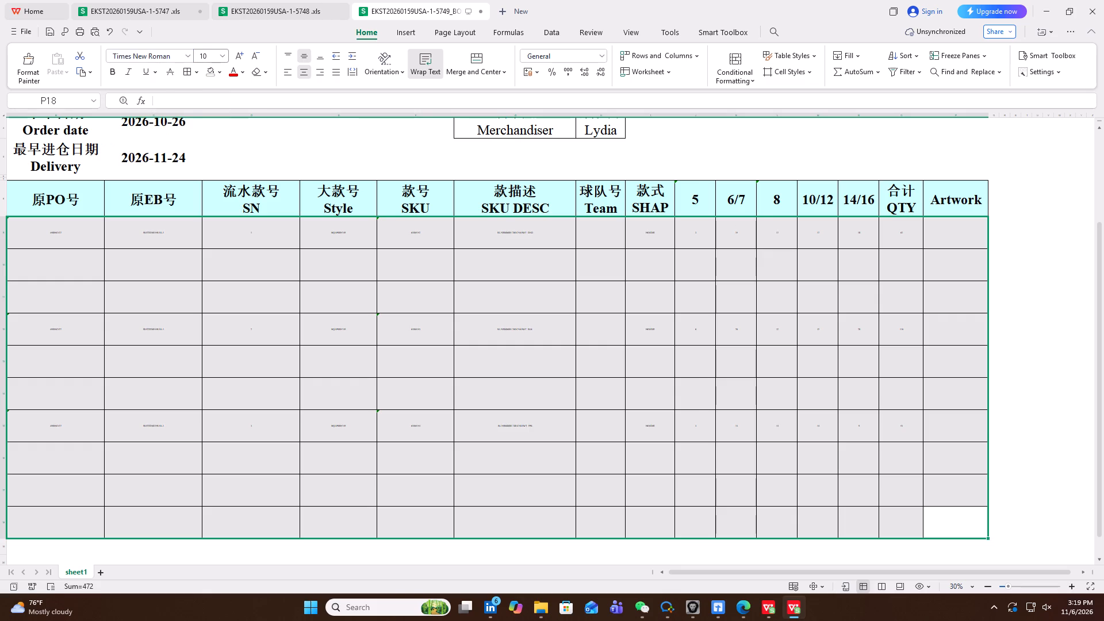
click(210, 53)
text(50)
key(Return)
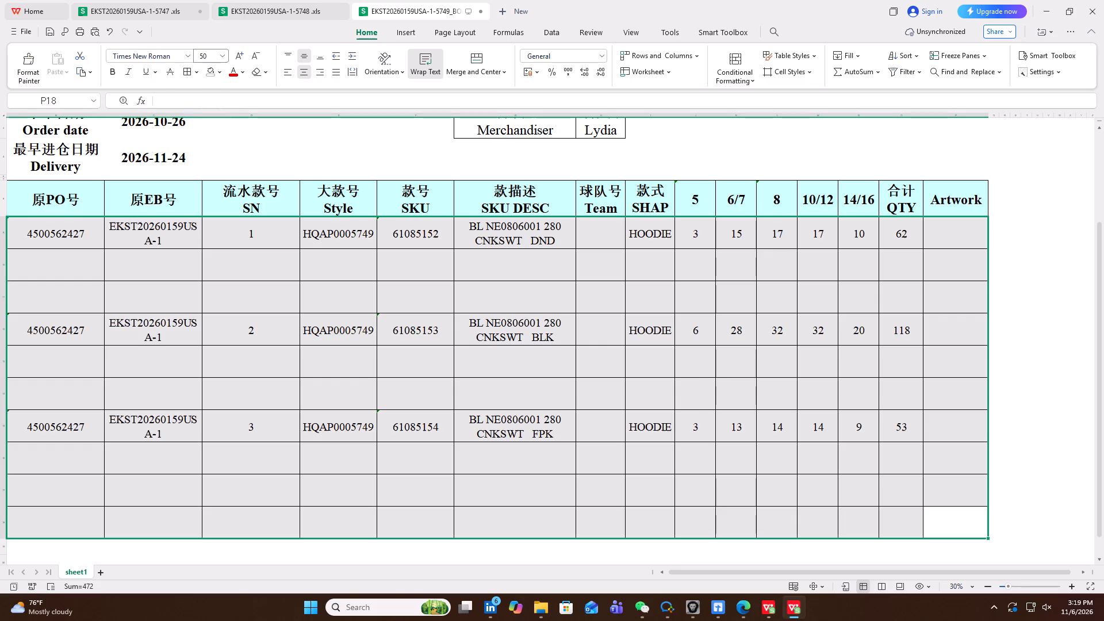
Ignore all number-stored-as-text errors of this kind, starting from the SKU cell 61085152.
click(986, 589)
scroll(287, 413, up, 4)
click(285, 279)
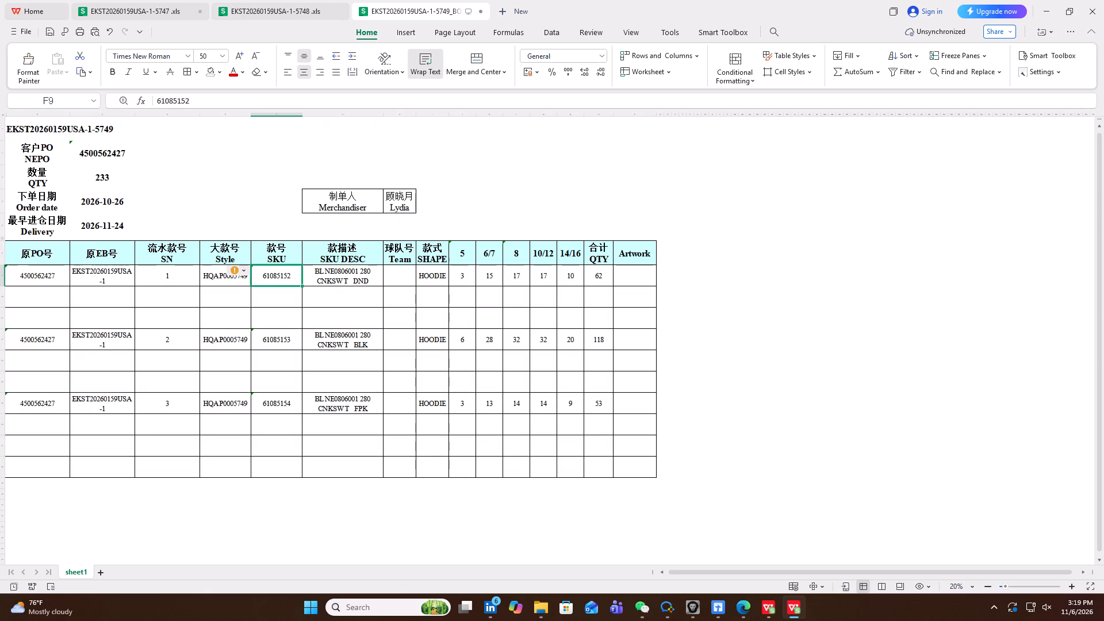
click(248, 271)
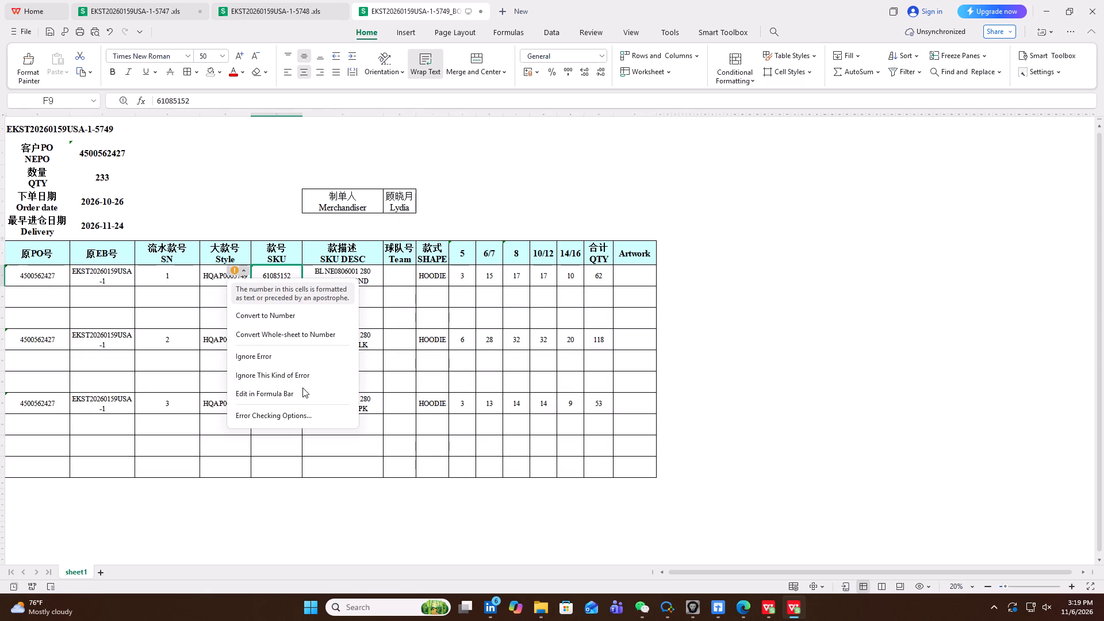
click(288, 374)
Make the three SKU numbers 61085152, 61085153 and 61085154 bold at font size 60.
click(281, 274)
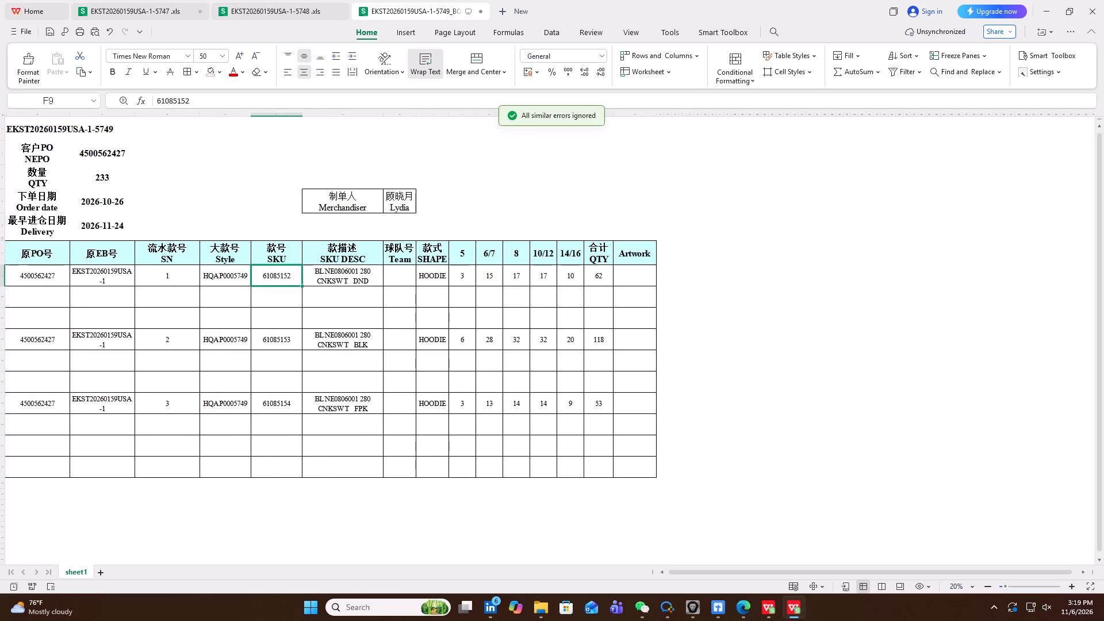
ctrl+click(276, 342)
ctrl+click(279, 409)
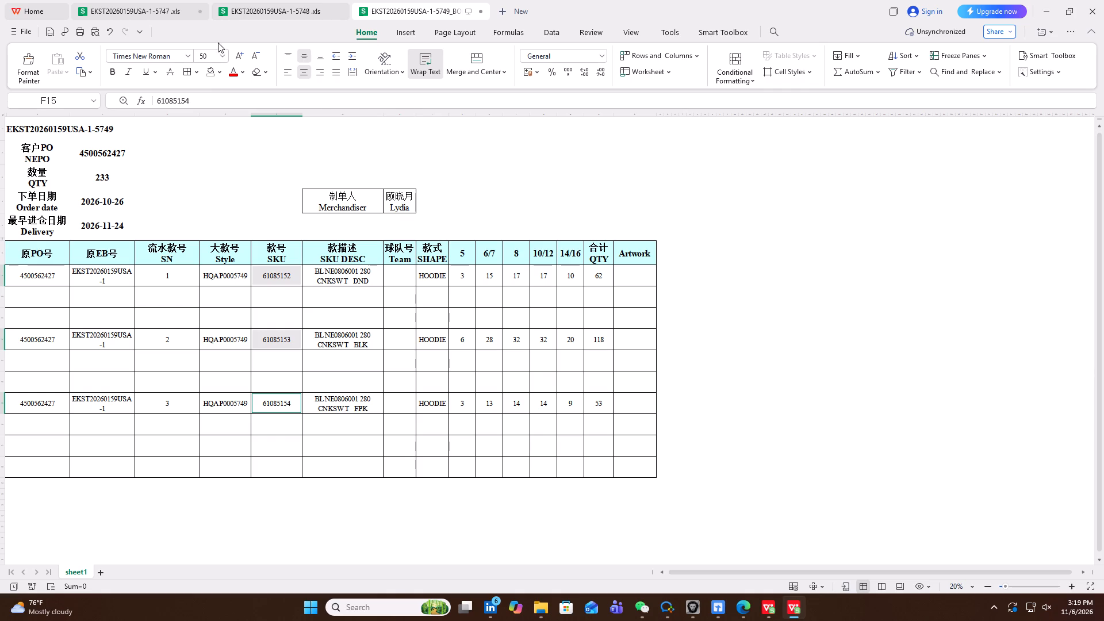
click(209, 55)
text(60)
key(Return)
key(ctrl+b)
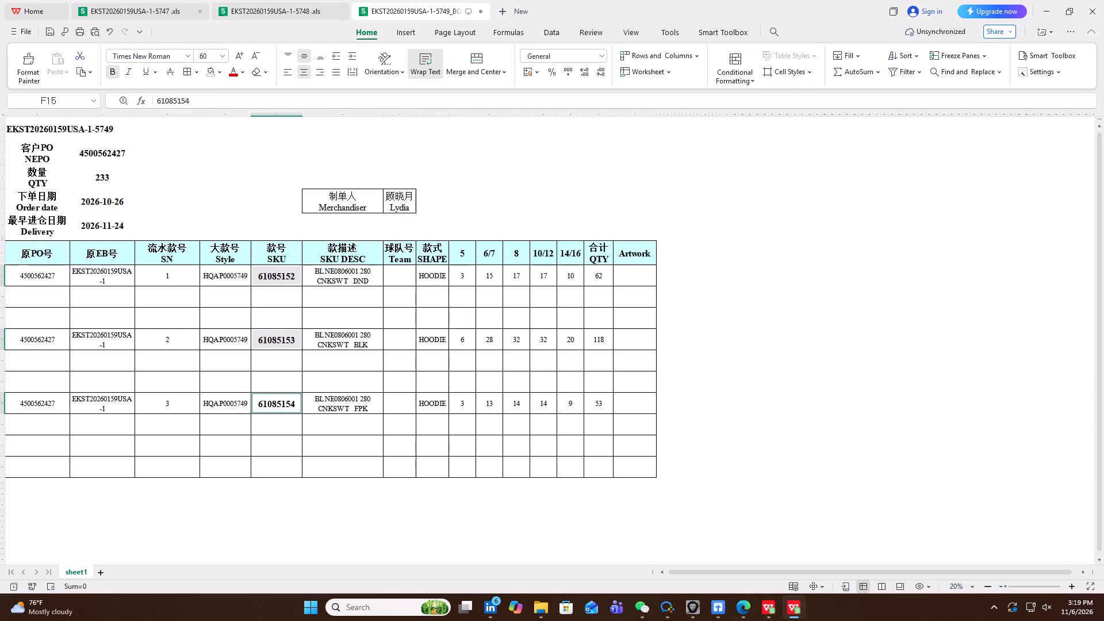
Set the font size of the three SKU numbers 61085152, 61085153 and 61085154 to 63.
click(209, 51)
text(63)
key(Return)
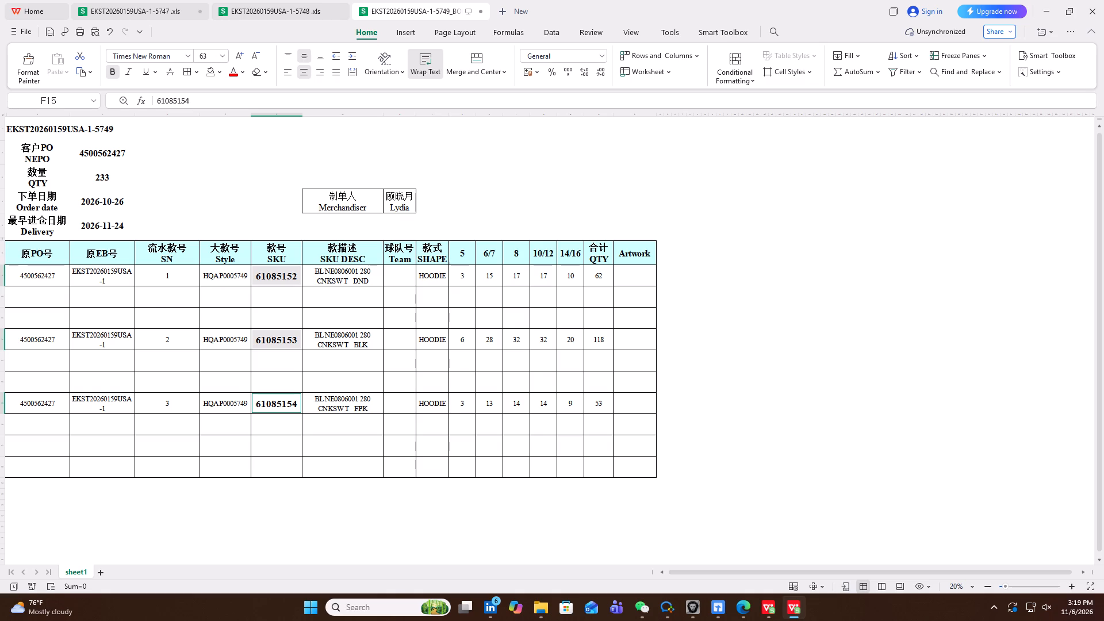
click(335, 296)
scroll(140, 338, up, 4)
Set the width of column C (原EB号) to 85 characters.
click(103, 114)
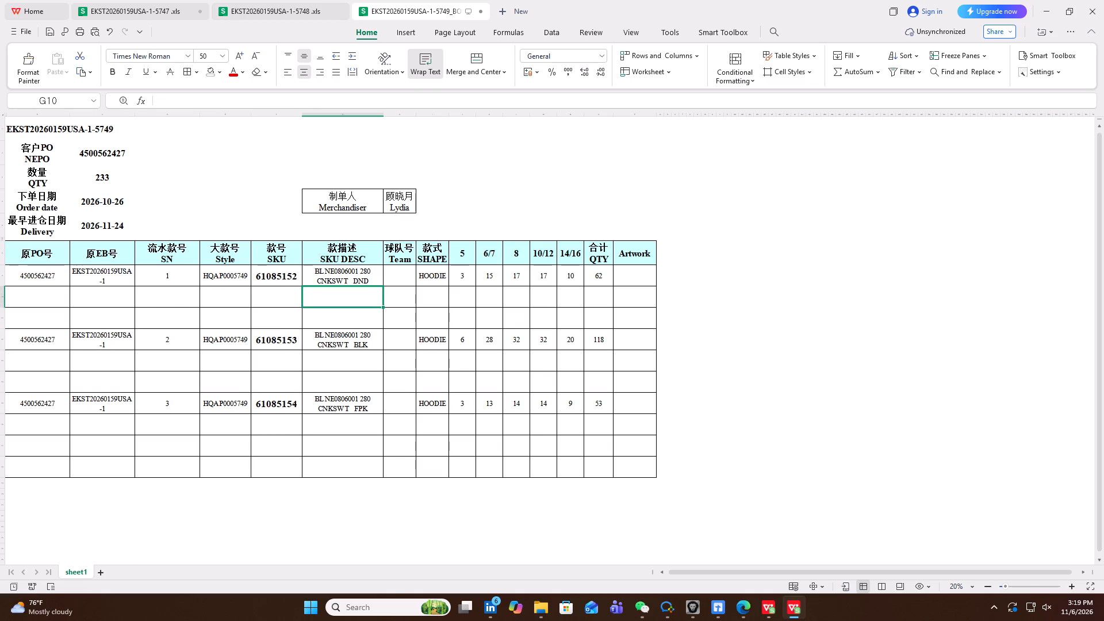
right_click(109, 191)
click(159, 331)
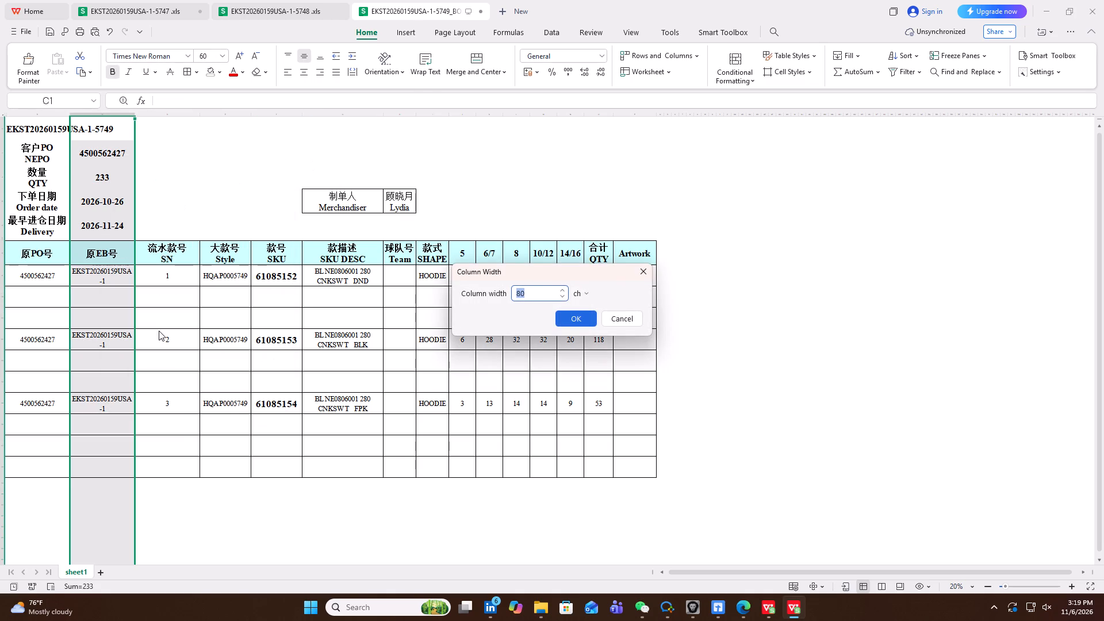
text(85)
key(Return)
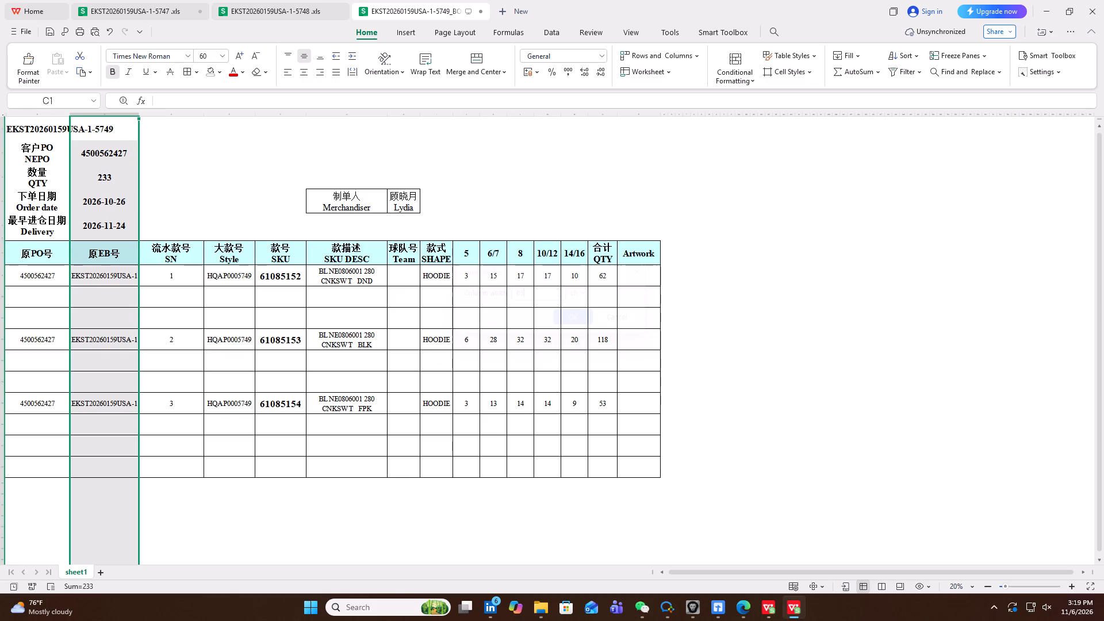
Set the width of column C (原EB号) to 87 characters.
right_click(103, 252)
click(145, 392)
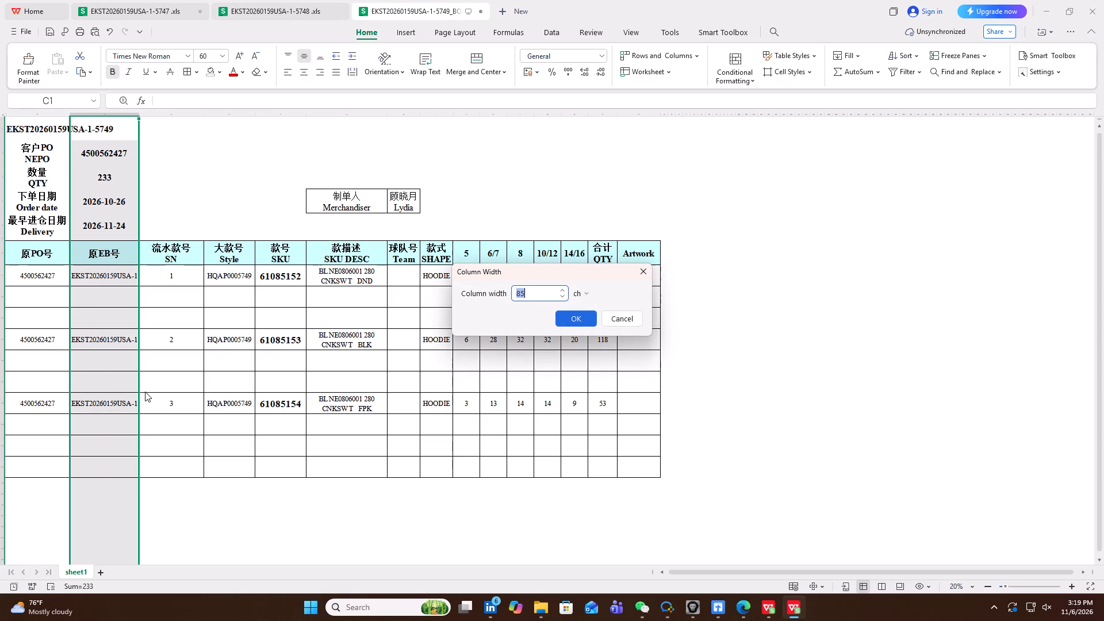
text(87)
key(Return)
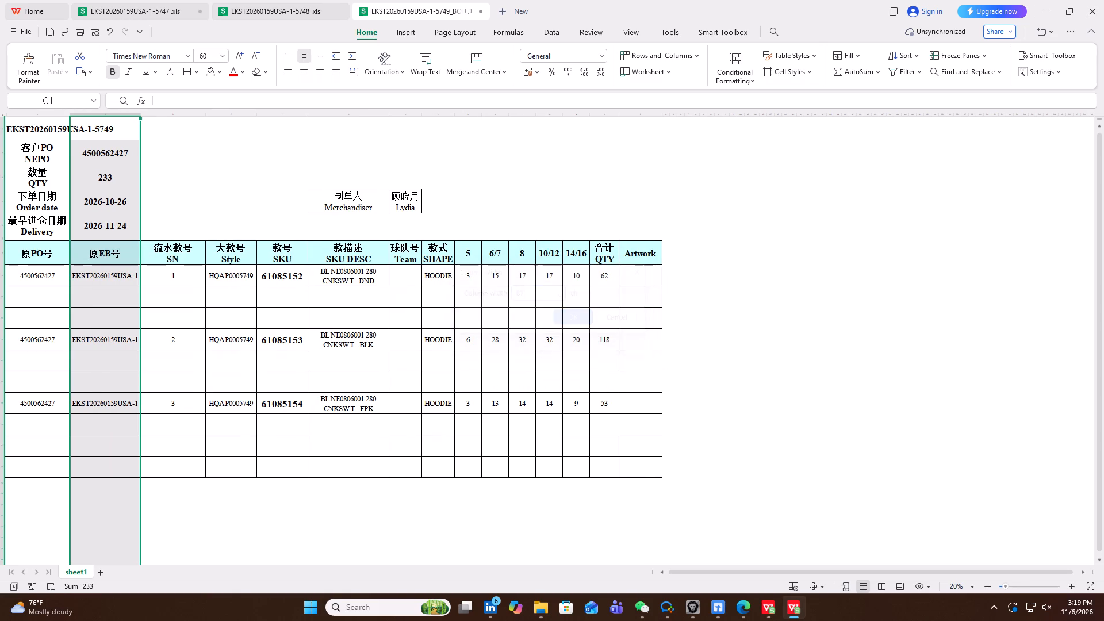
click(174, 293)
Copy the text "生产单 ICD: 2026-11-25" from the 5748 order's title and append it to the 5749 title in B1 after a space.
scroll(77, 392, up, 8)
scroll(426, 413, up, 5)
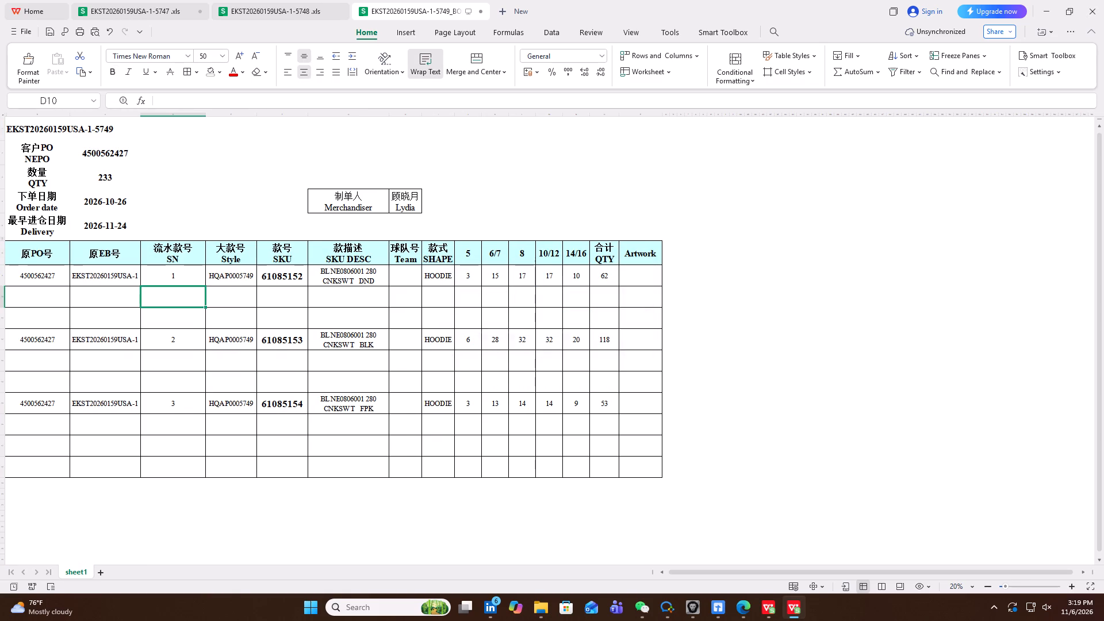
scroll(426, 412, up, 3)
scroll(296, 354, up, 7)
click(285, 11)
scroll(280, 159, up, 8)
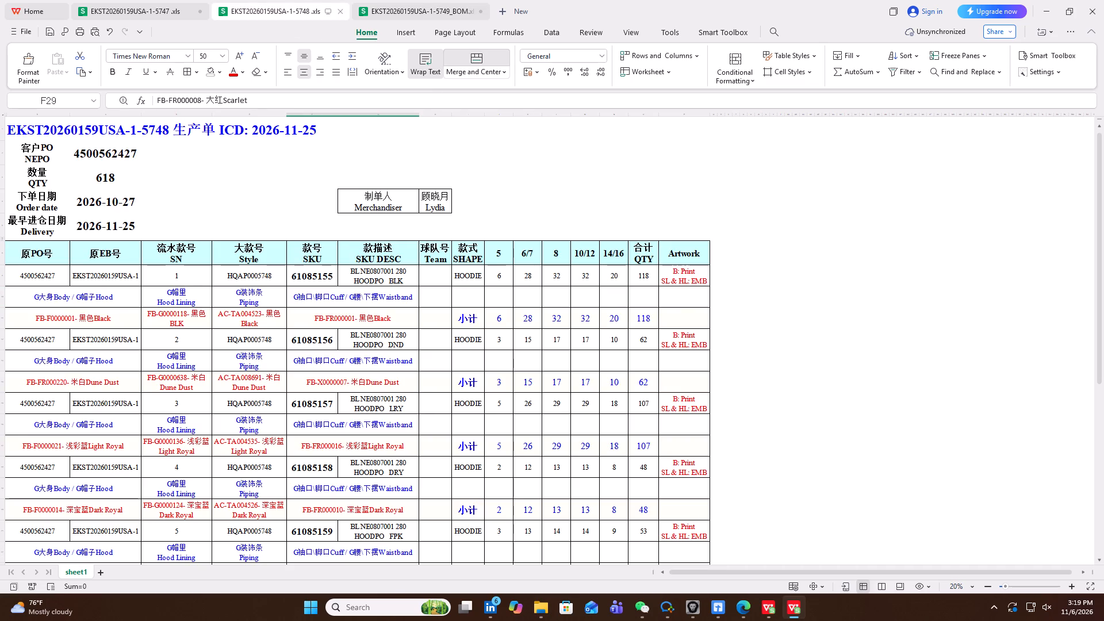
click(13, 131)
drag(250, 100, 347, 102)
click(353, 82)
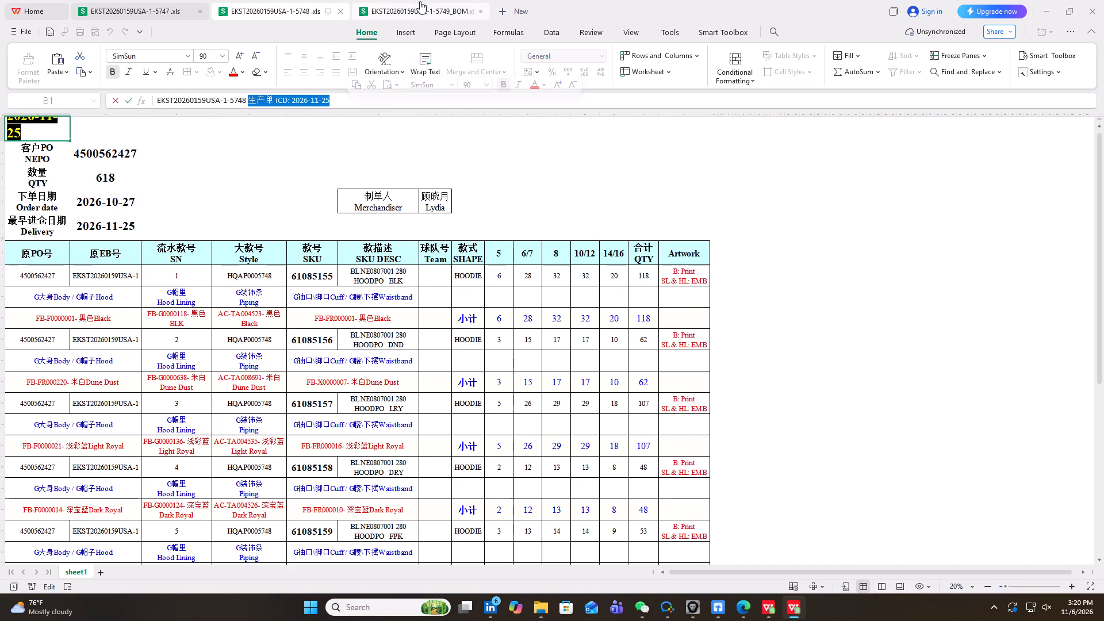
click(421, 6)
scroll(195, 154, up, 4)
click(15, 132)
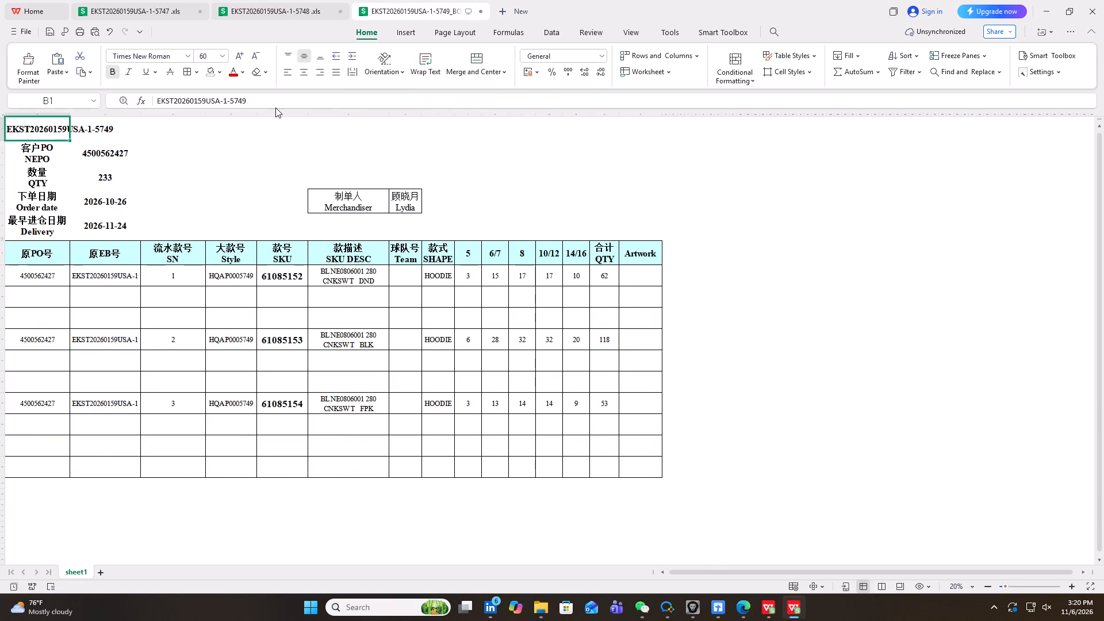
click(258, 103)
key(space)
key(ctrl+v)
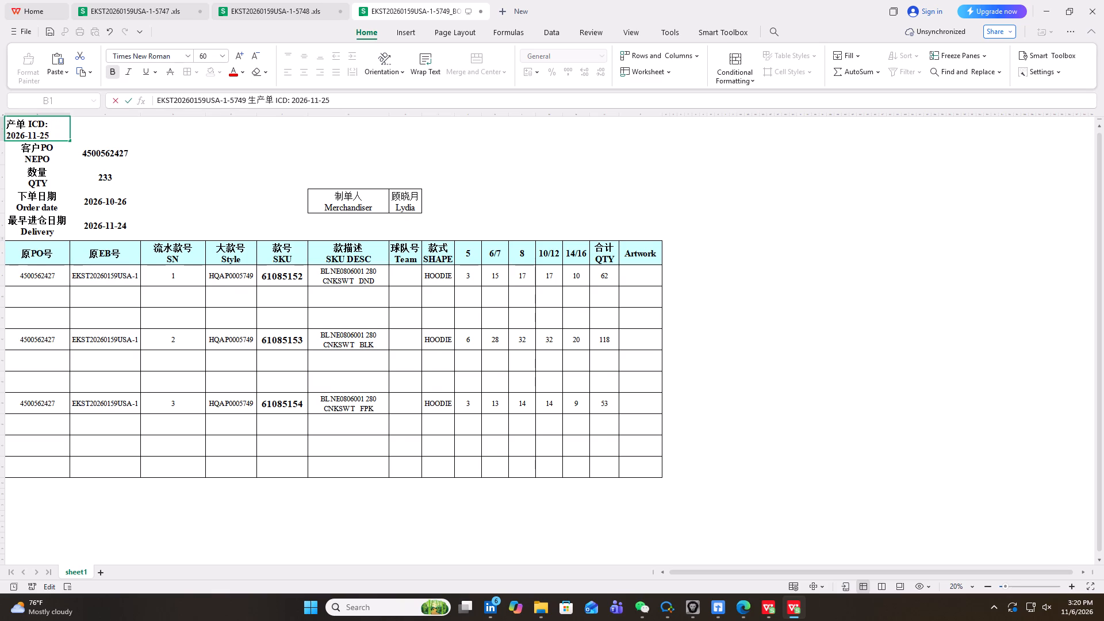
click(105, 156)
Format title row 1 of the 5749 order at font size 90 in blue.
scroll(108, 212, up, 4)
click(0, 130)
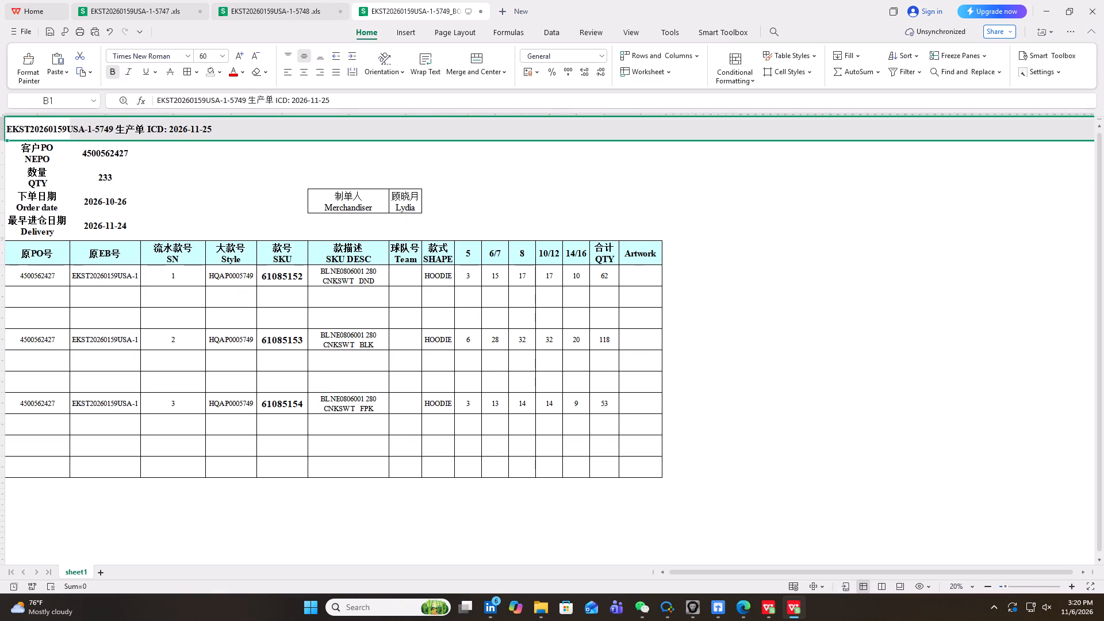
click(208, 53)
text(90)
key(Return)
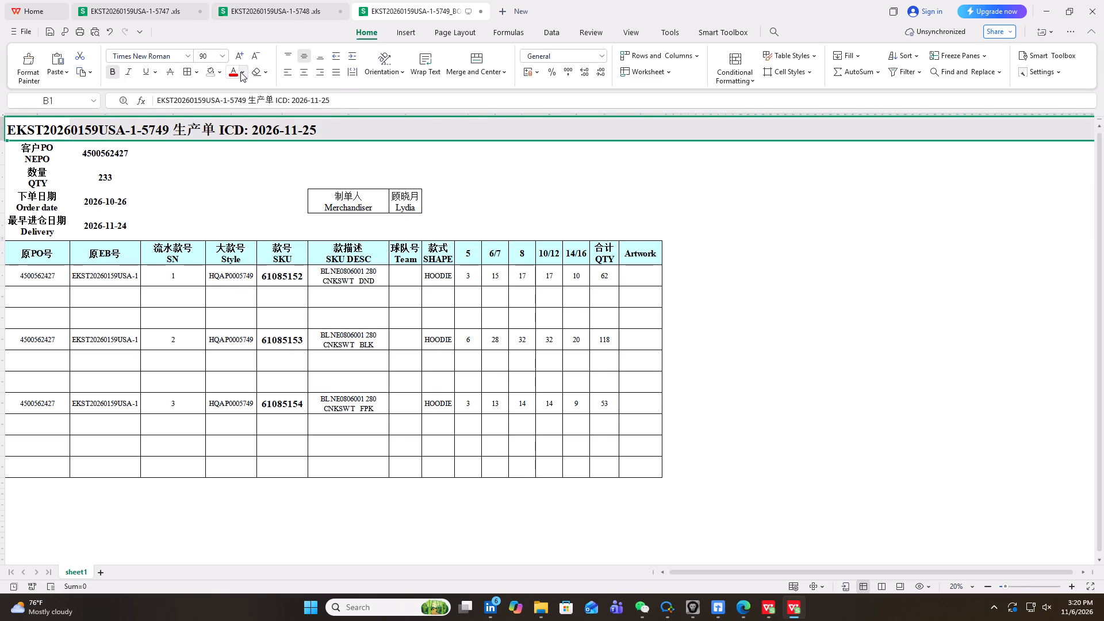
click(240, 72)
click(235, 203)
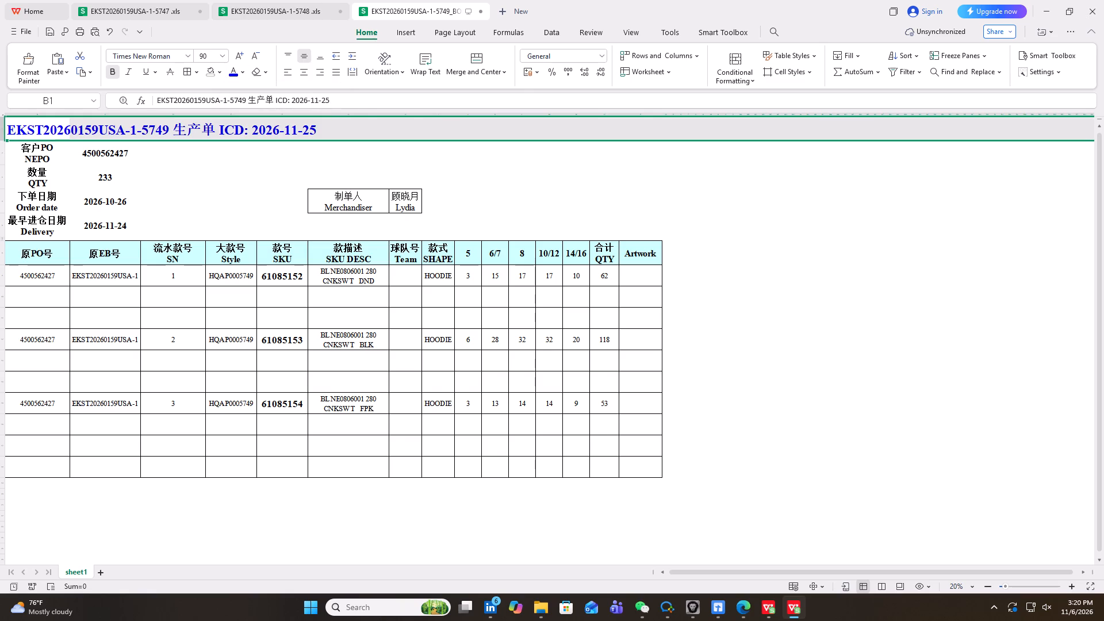
Change the Delivery date in C5 to 2026-11-25.
click(105, 175)
click(113, 227)
click(202, 101)
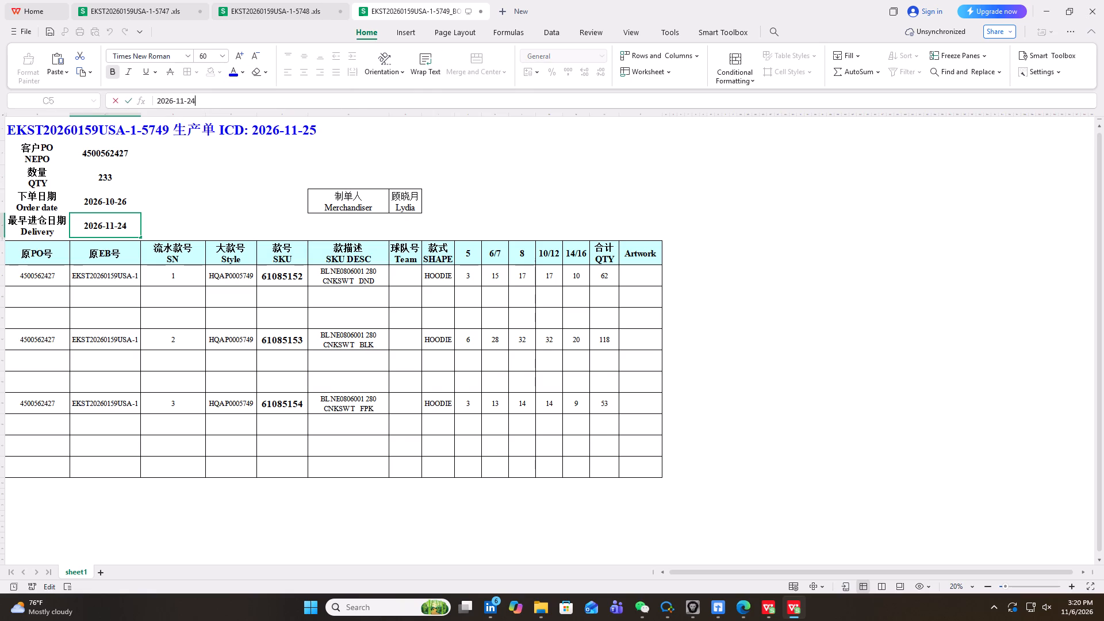
key(BackSpace)
key(5)
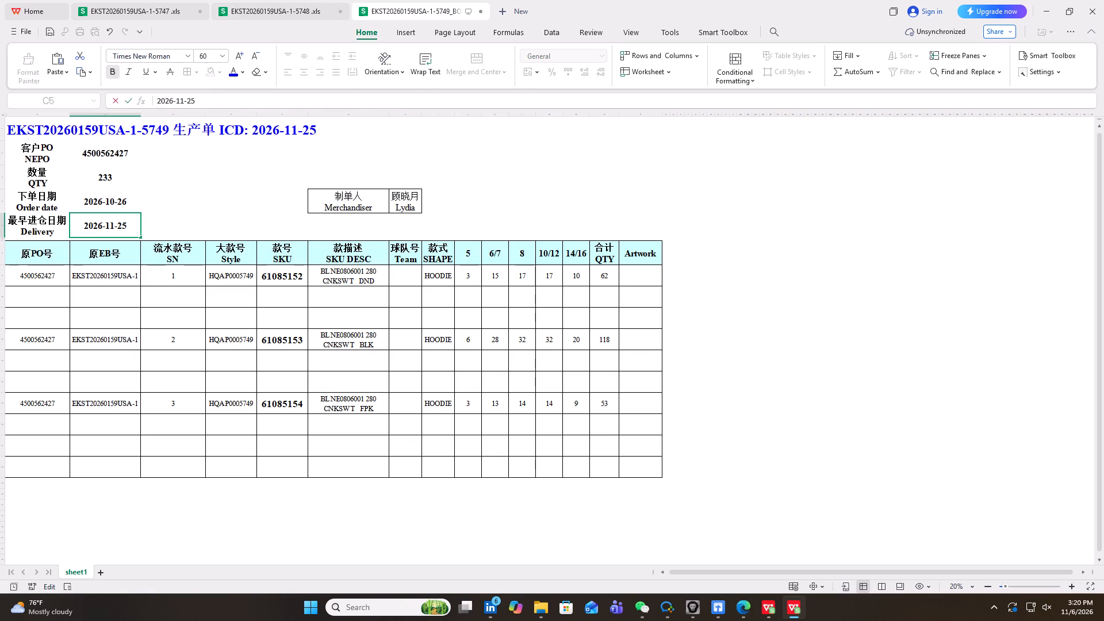
Change the Order date in C4 to 2026-10-27.
click(121, 198)
click(200, 101)
key(BackSpace)
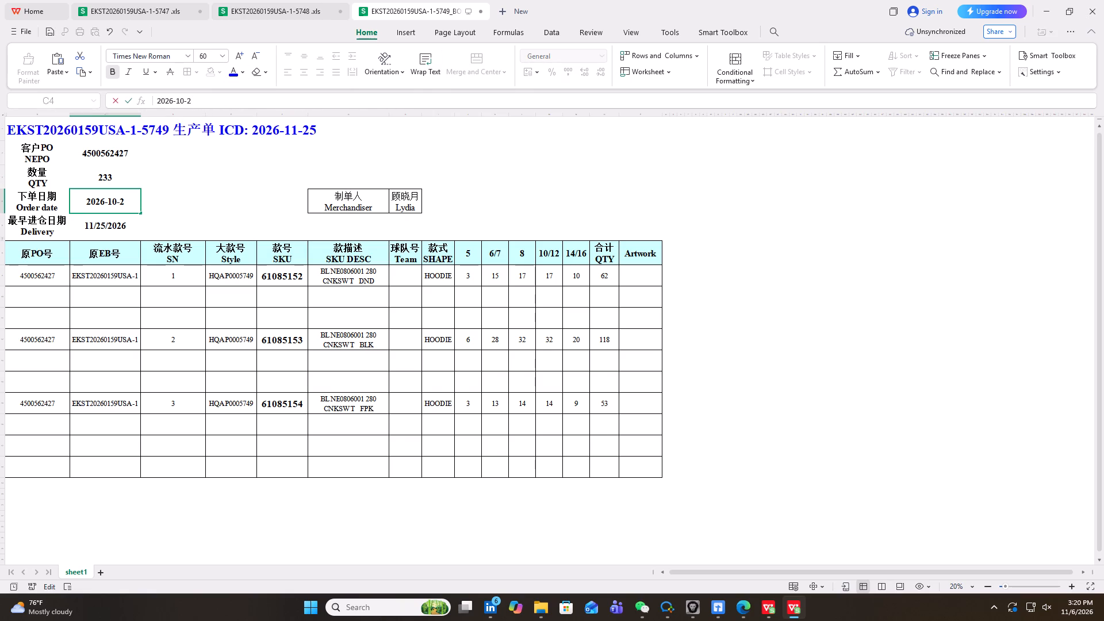
key(7)
click(106, 225)
Format the Order date and Delivery cells C4:C5 with the Chinese (Chinese Mainland) date type 2001-03-07.
drag(113, 200, 114, 217)
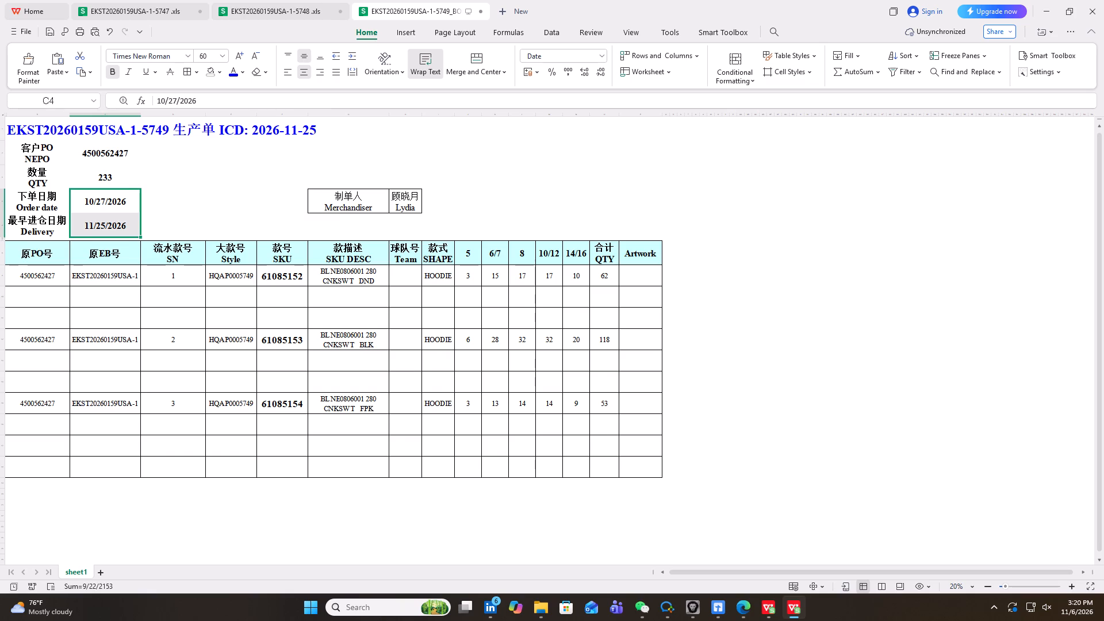
right_click(114, 217)
click(165, 534)
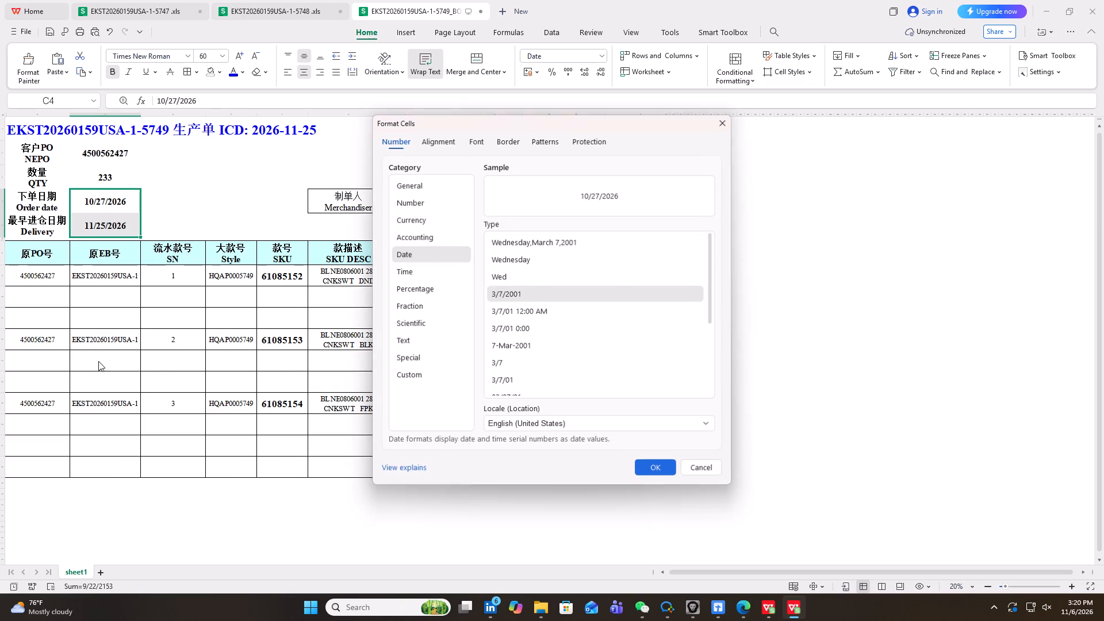
scroll(531, 425, up, 16)
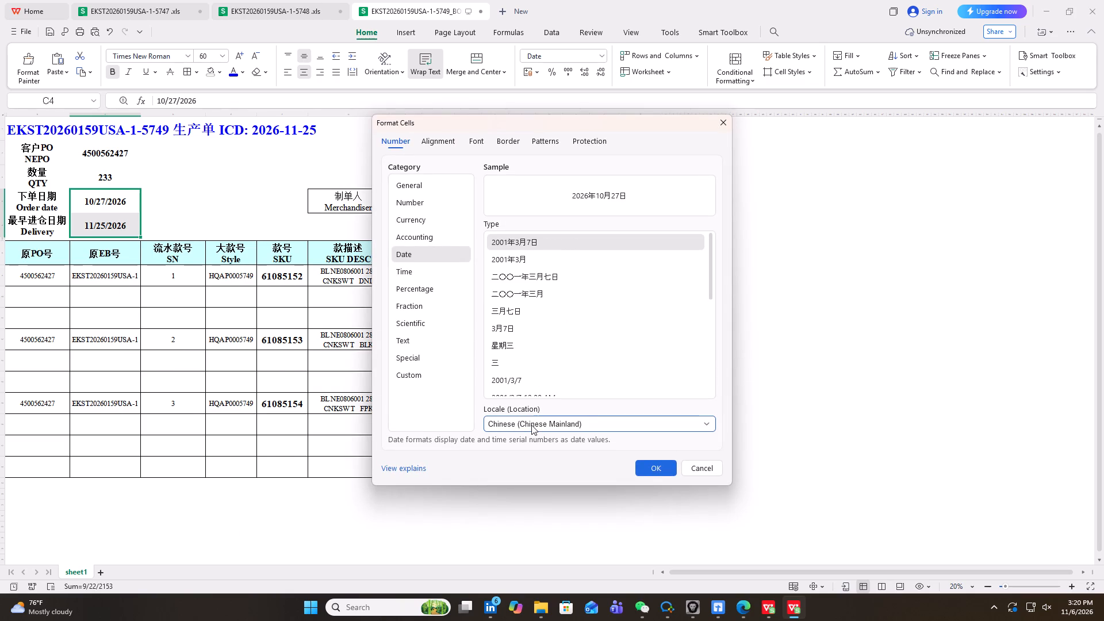
scroll(531, 425, up, 7)
scroll(563, 333, down, 15)
click(534, 392)
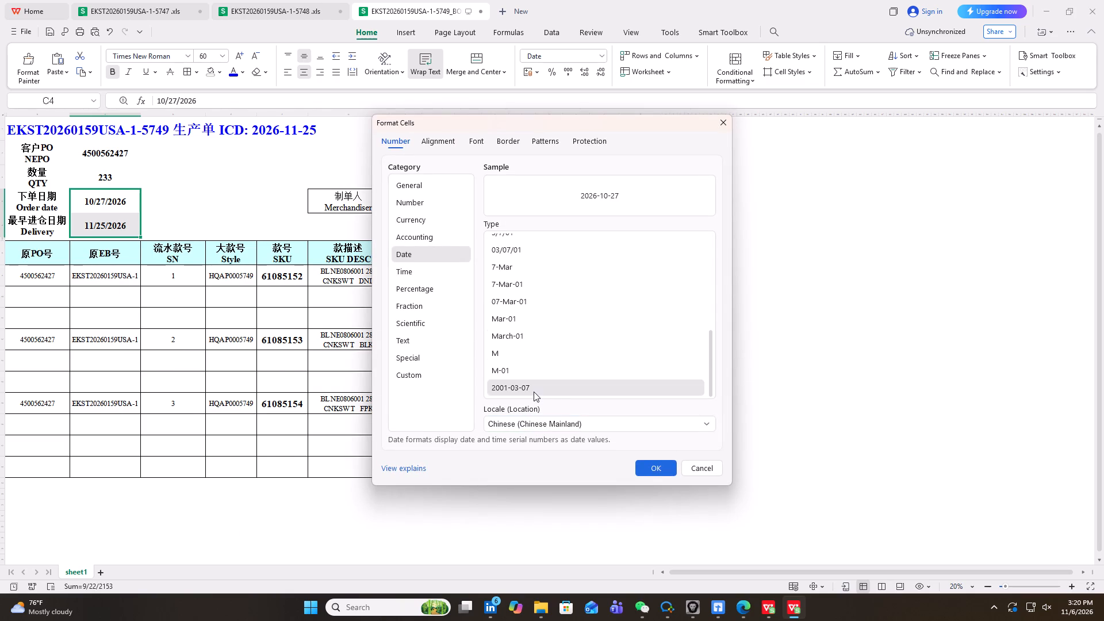
click(660, 470)
scroll(207, 353, up, 4)
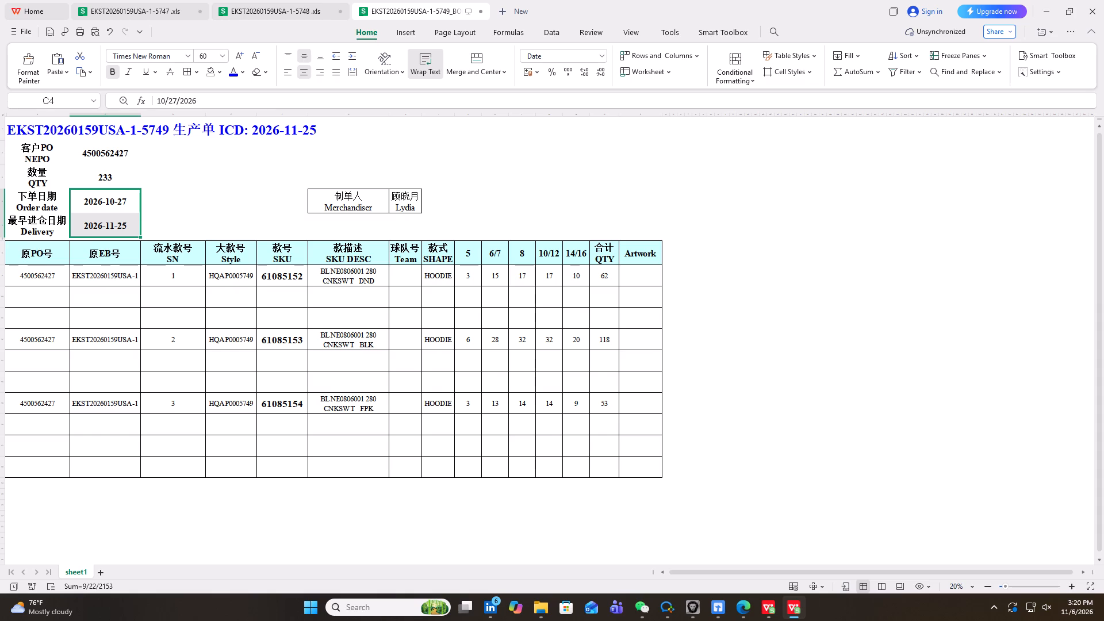
Set the font size of the order details in C2:C5, from the customer PO to the Delivery date, to 77.
scroll(207, 353, up, 5)
drag(110, 155, 109, 213)
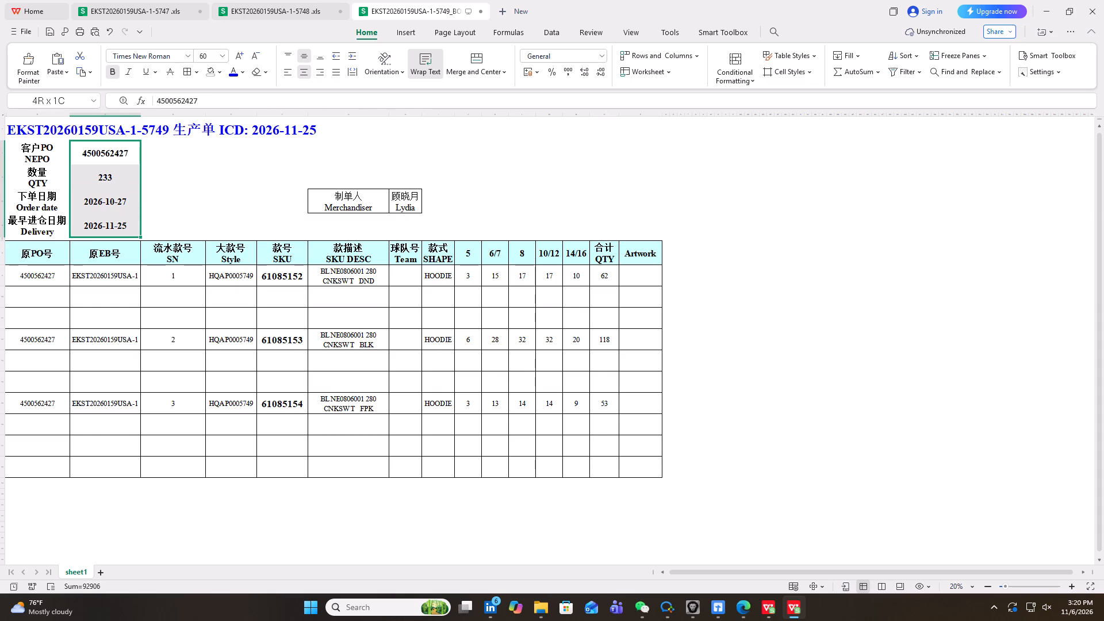
click(208, 57)
key(7)
key(7)
key(Return)
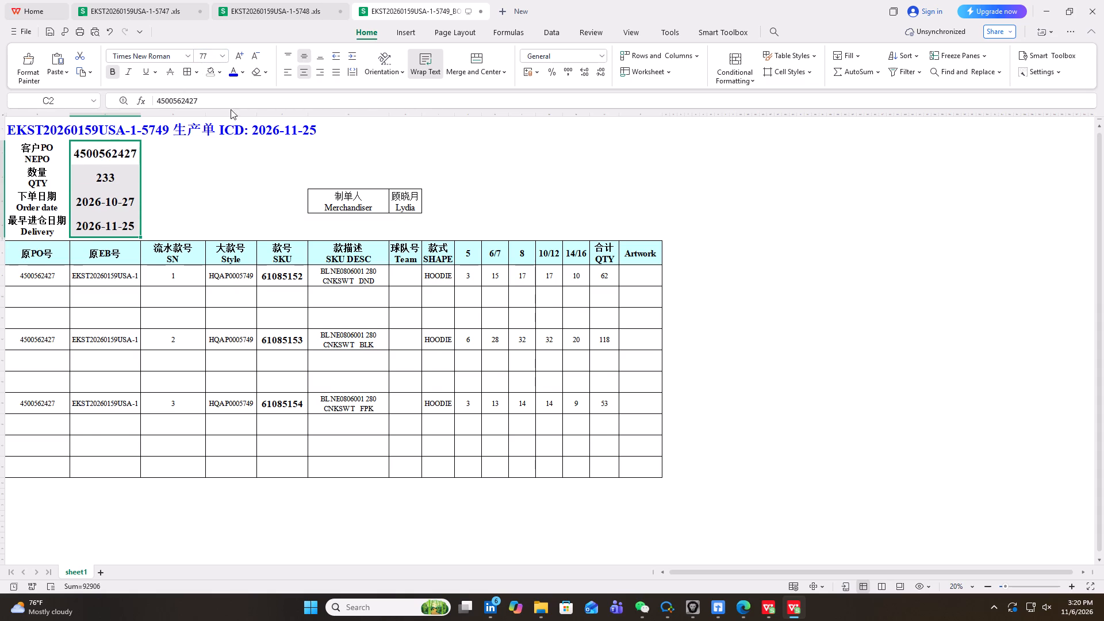
click(284, 303)
Arrange the production order in one half of the screen with the window holding the original 5749 platform data in the other half.
scroll(229, 398, up, 9)
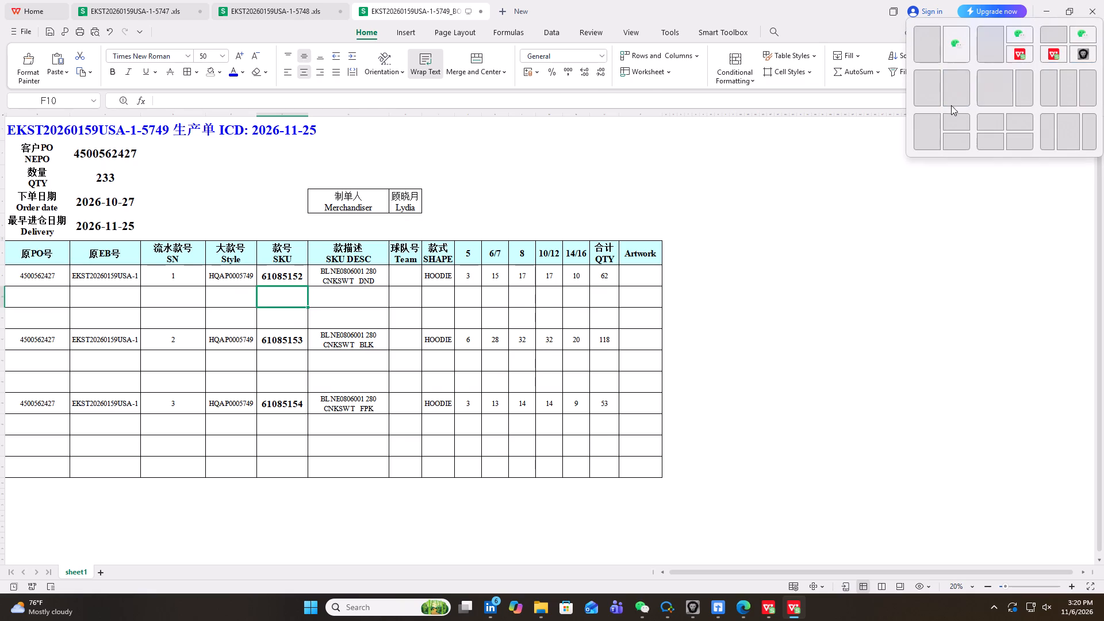
click(956, 89)
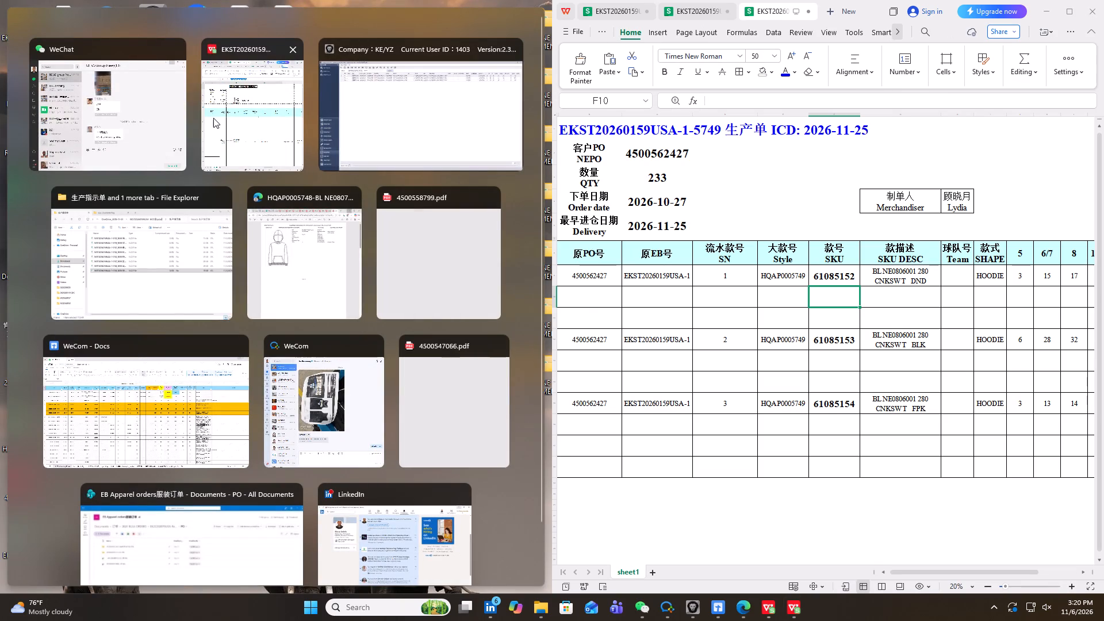
click(213, 118)
scroll(200, 343, up, 6)
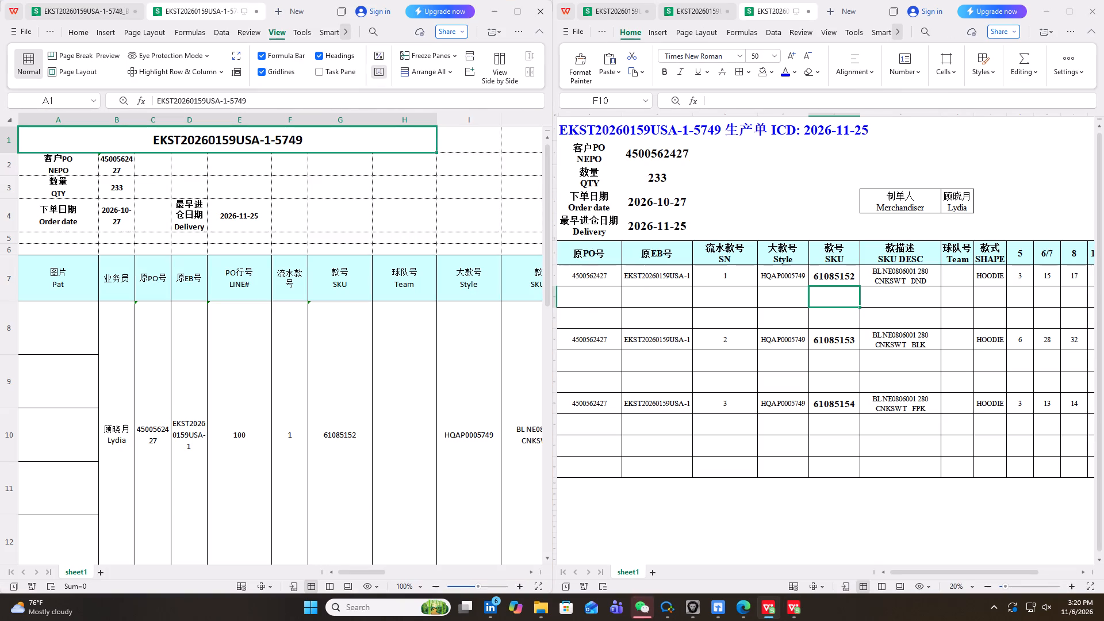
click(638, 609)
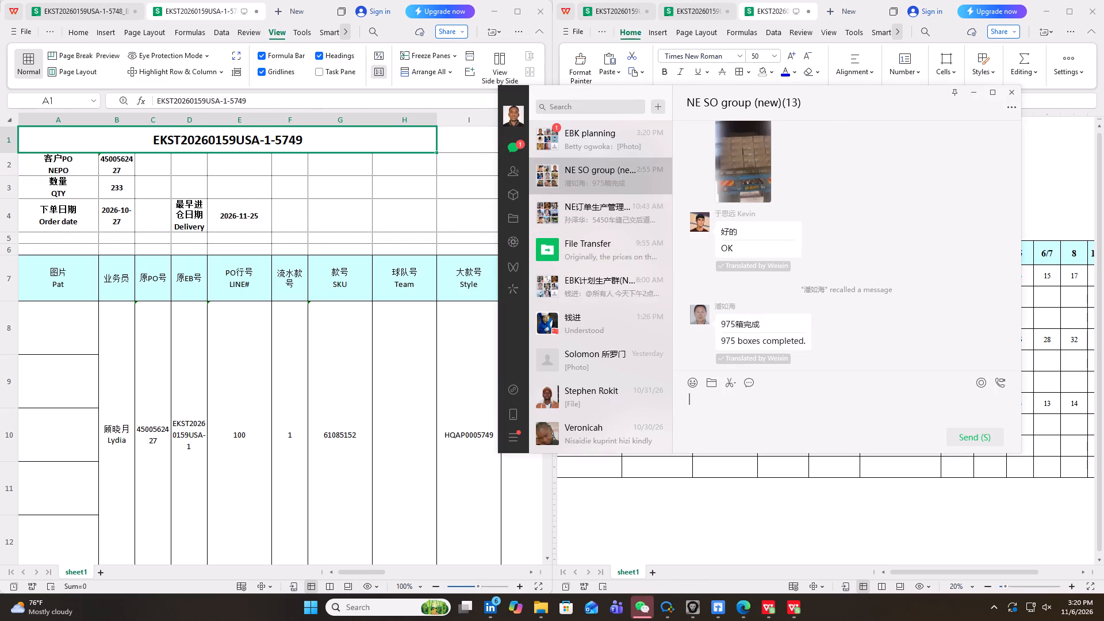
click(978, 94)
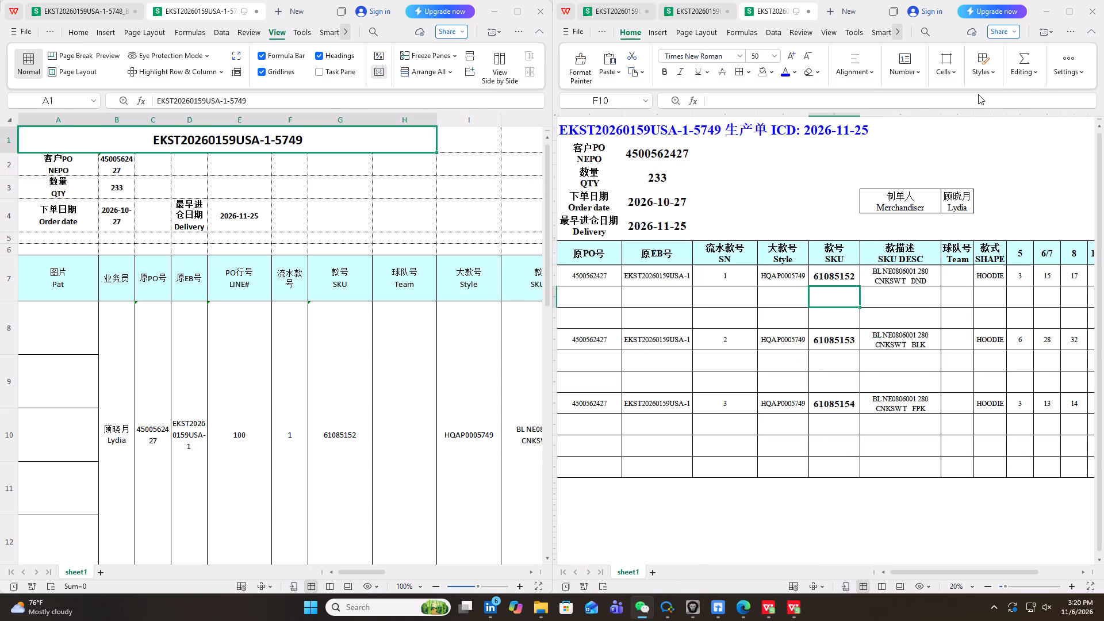
Turn on filtering for the header row 7 of the original 5749 platform data.
scroll(323, 351, up, 4)
scroll(323, 351, down, 4)
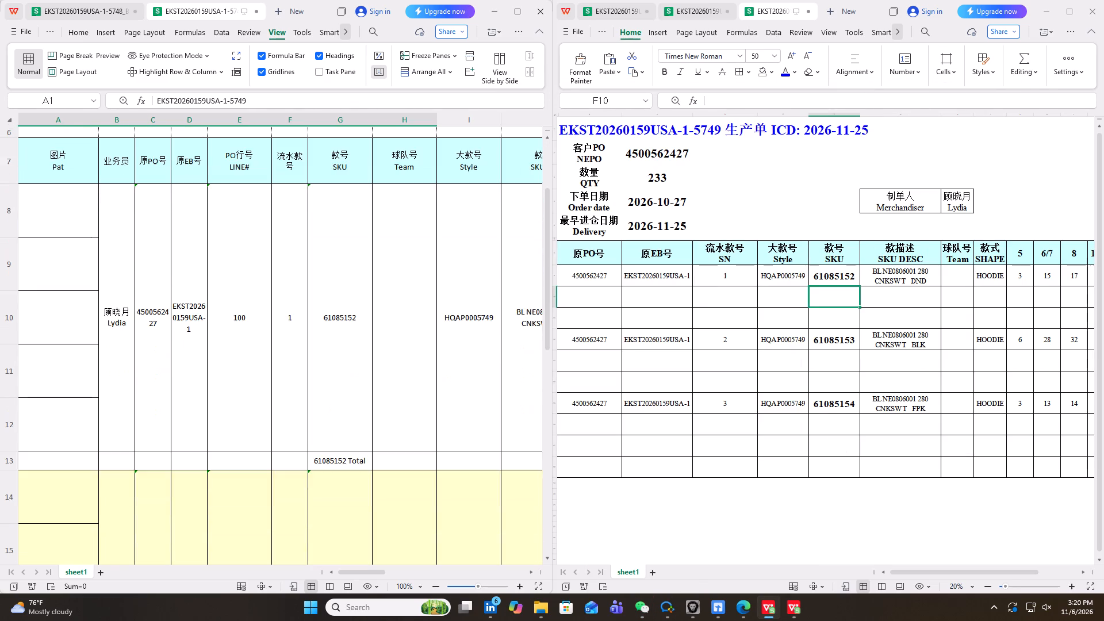
scroll(323, 351, down, 1)
click(397, 227)
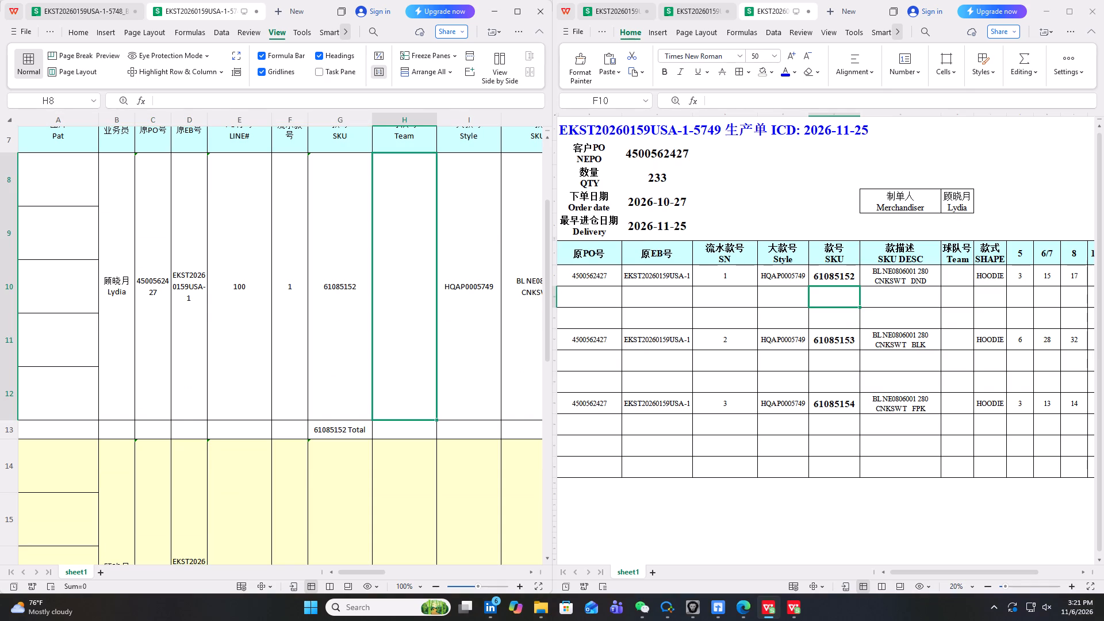
click(6, 140)
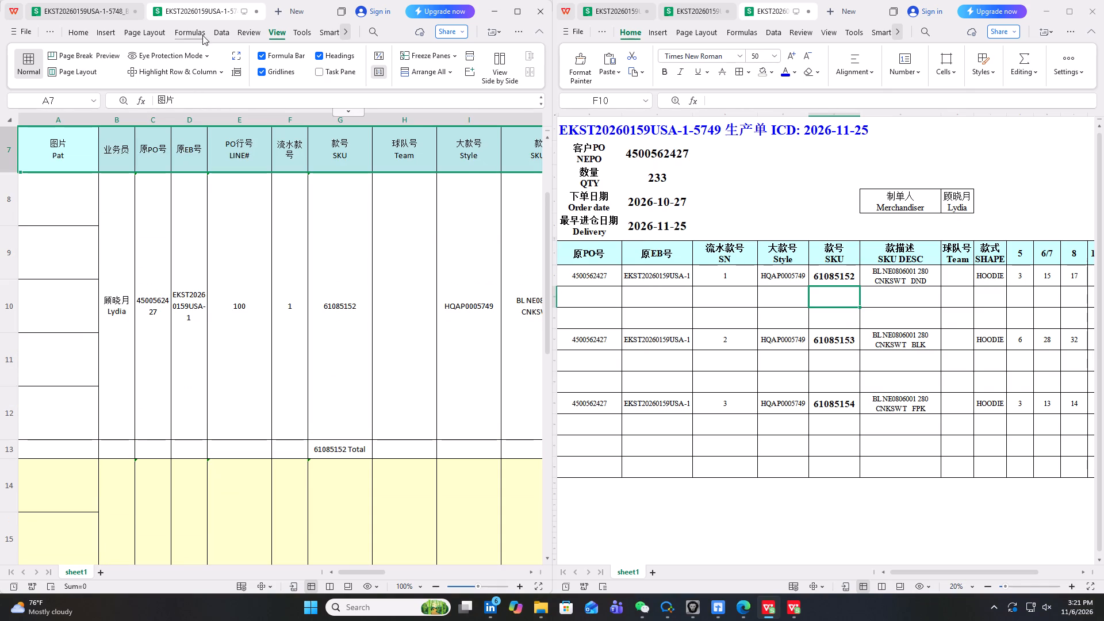
click(217, 30)
click(75, 55)
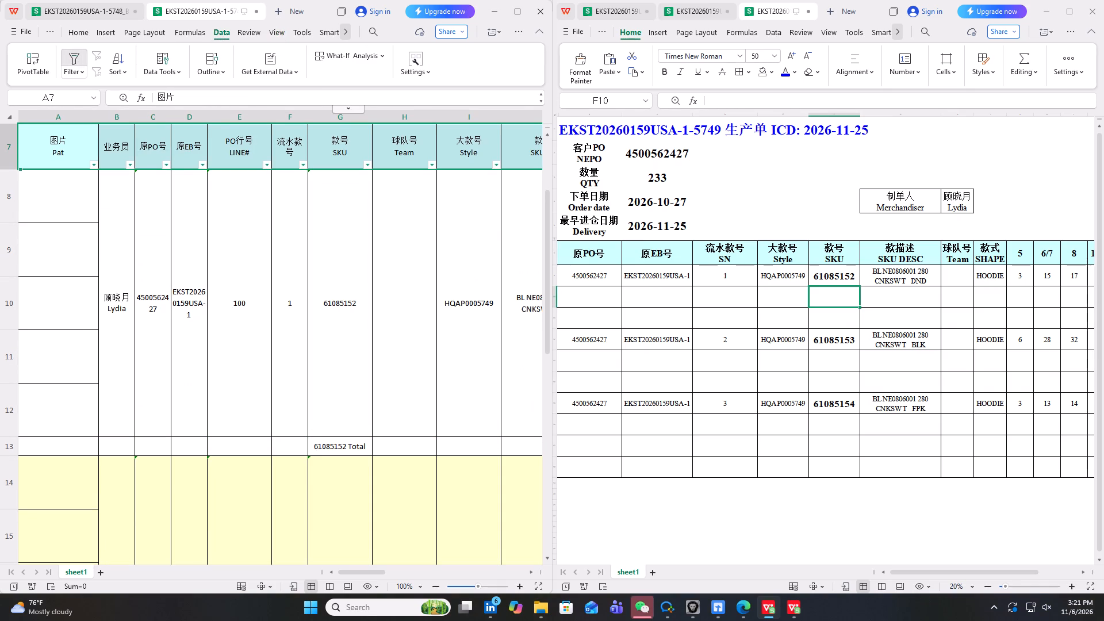
Check the values listed in the filters of the 原PO号 and 原EB号 columns.
click(164, 166)
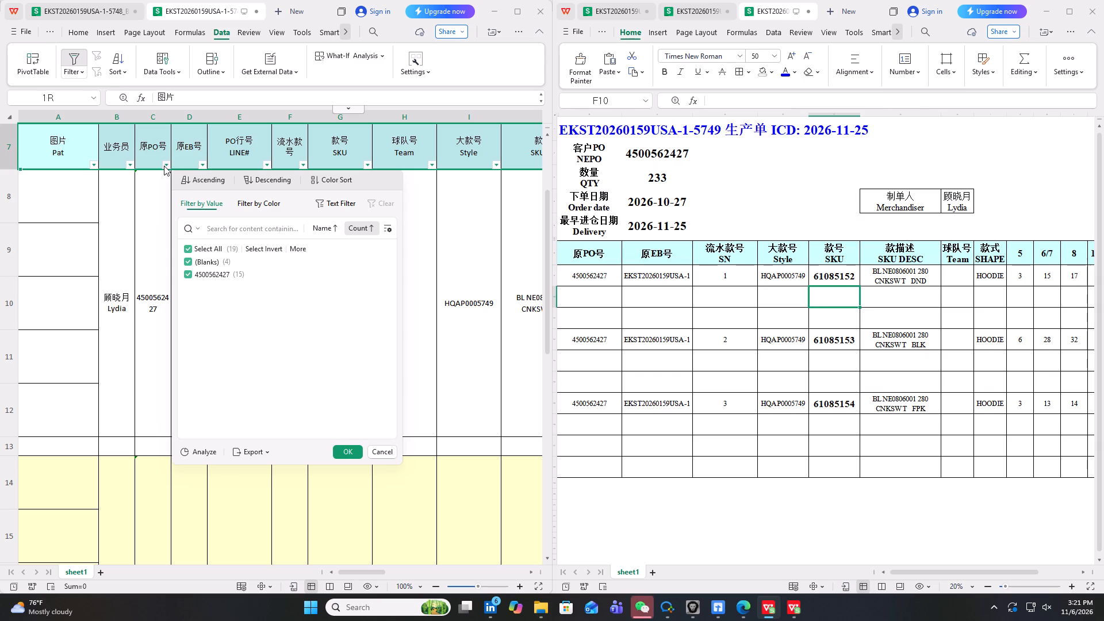
click(148, 222)
click(205, 164)
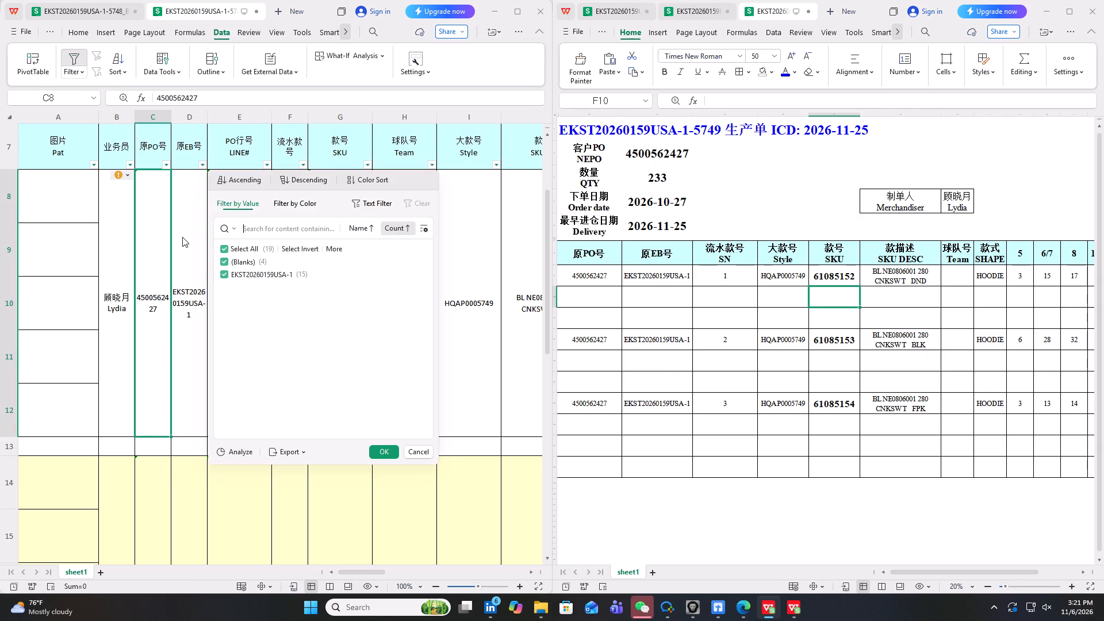
click(182, 240)
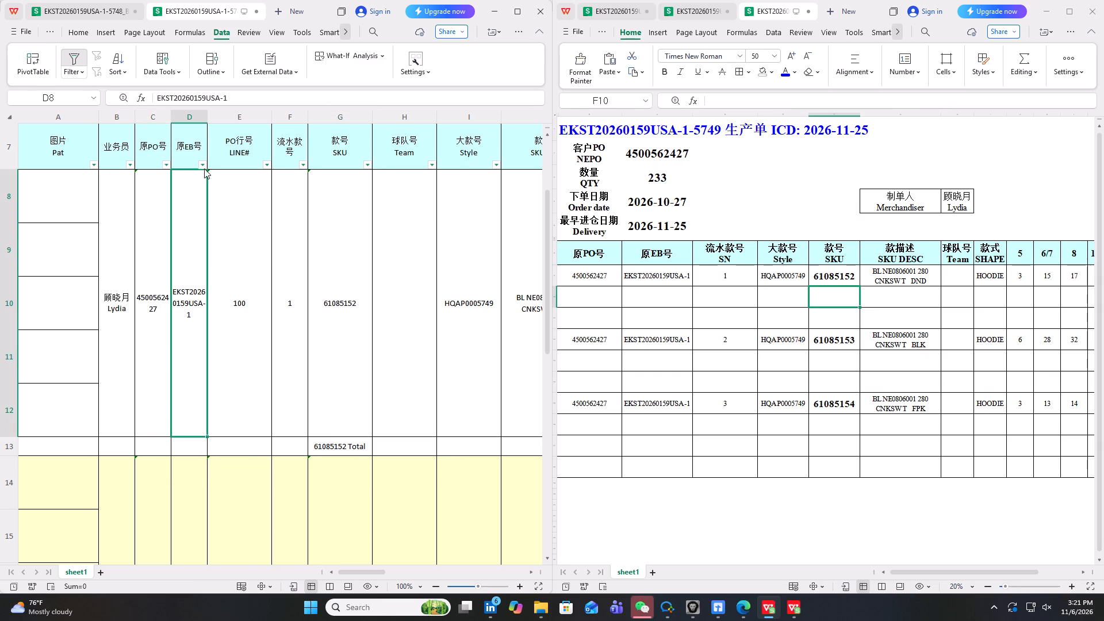
click(204, 168)
click(193, 212)
Hide columns B to F of the platform data, from 业务员 to 流水款号.
drag(281, 117, 122, 208)
right_click(187, 252)
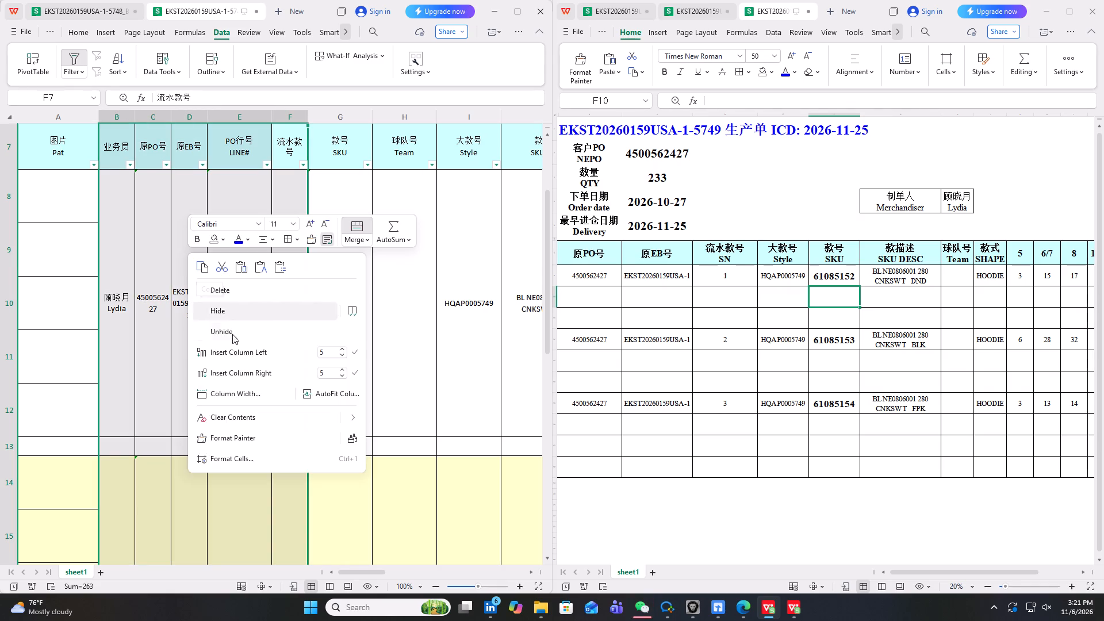
click(230, 308)
scroll(209, 332, up, 4)
scroll(208, 247, down, 4)
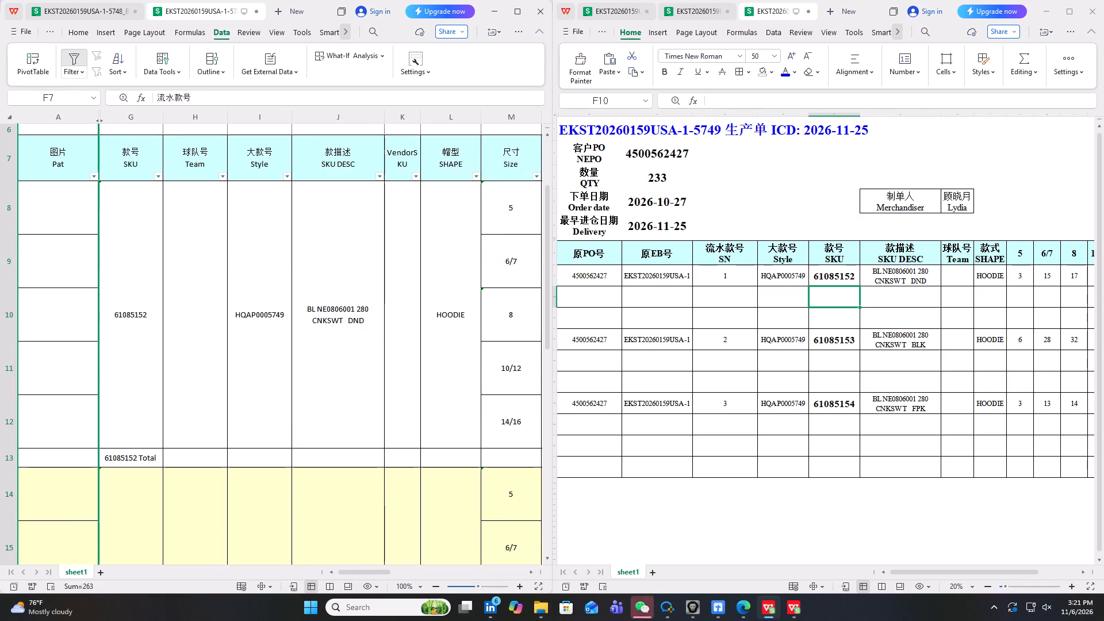
Freeze the platform data sheet from cell H8 so the header row 7 stays in view.
scroll(208, 247, down, 1)
click(204, 225)
click(286, 32)
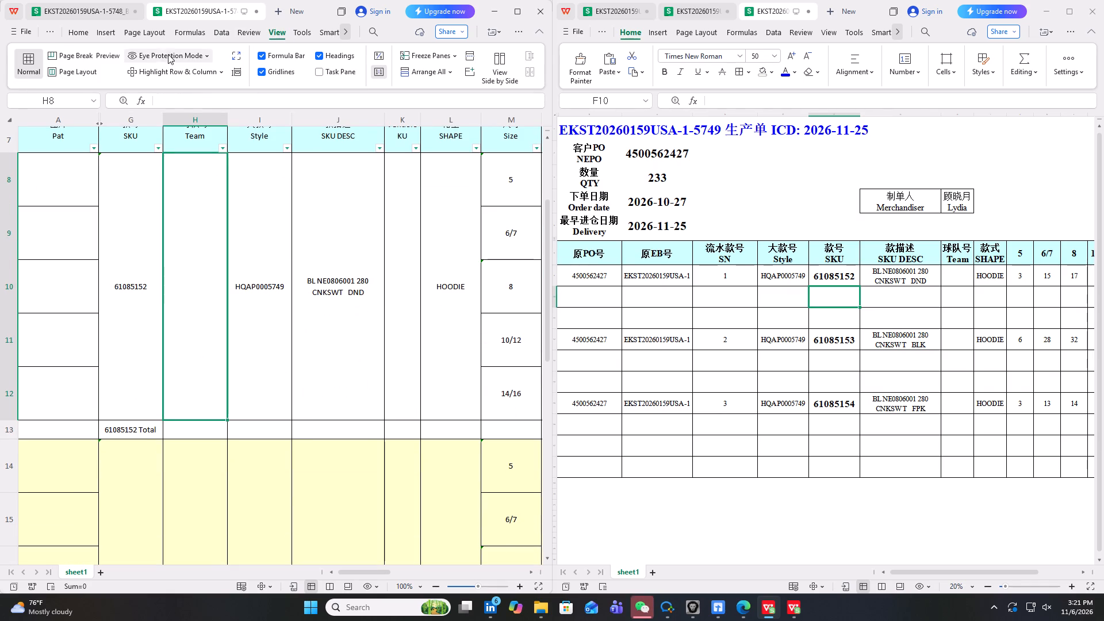
click(431, 56)
click(435, 102)
scroll(191, 273, up, 3)
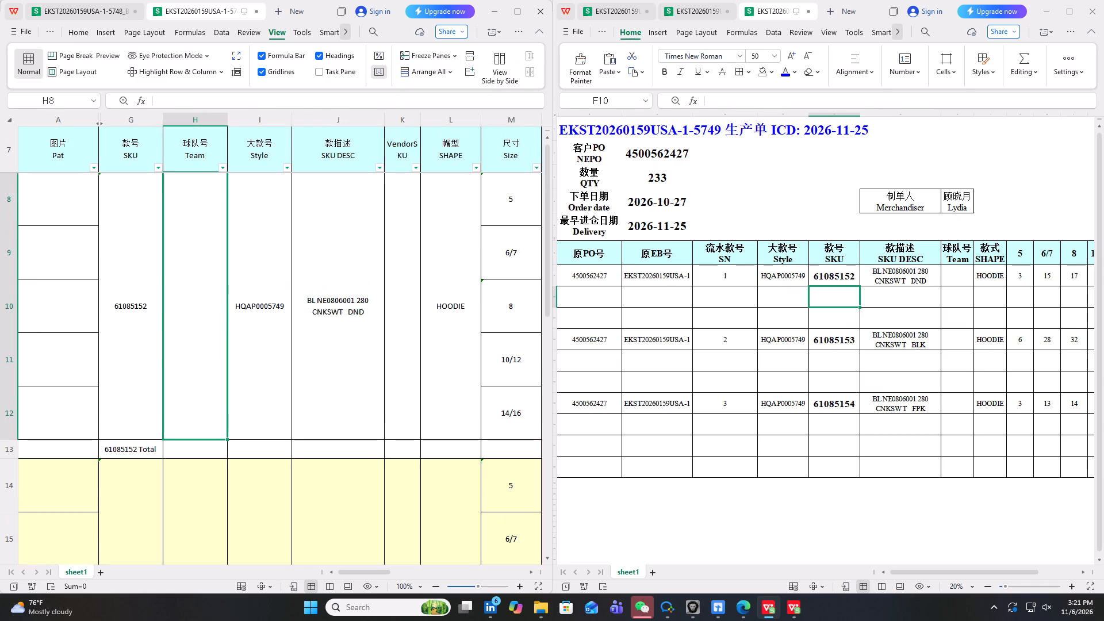
Hide columns H to L, from Team to SHAPE, and the 颜色 column N in the platform data.
drag(187, 117, 474, 156)
right_click(288, 264)
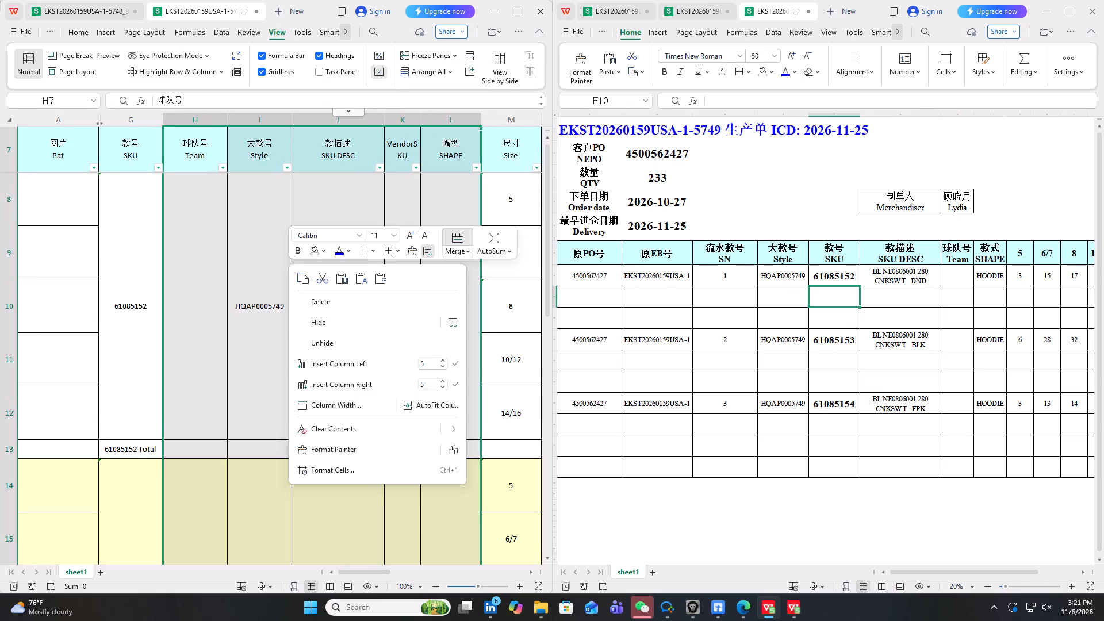
click(342, 323)
scroll(252, 373, up, 4)
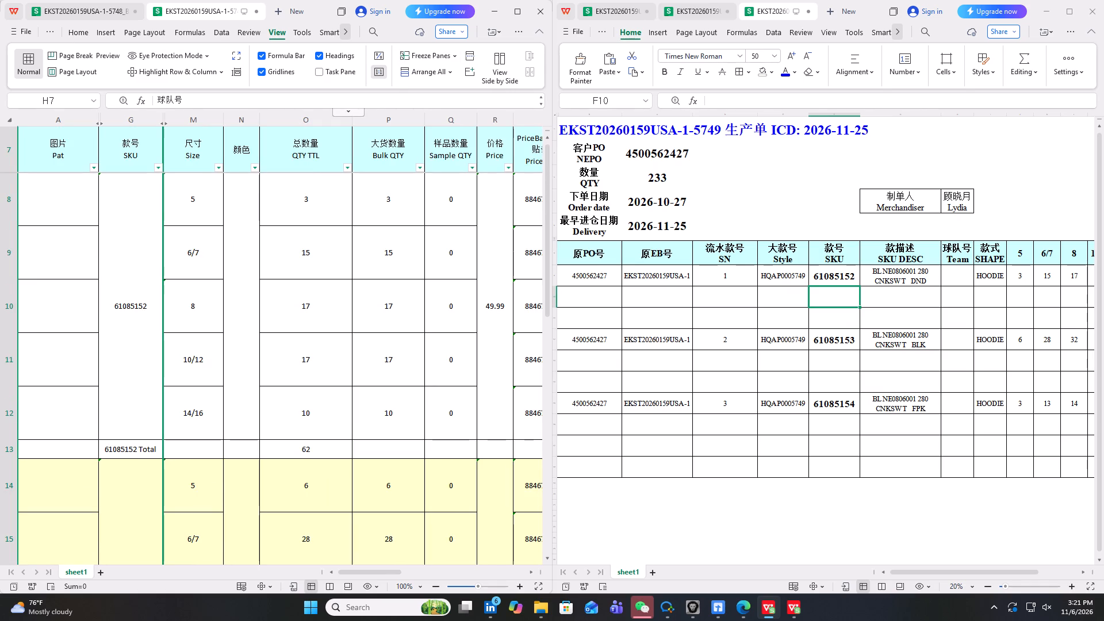
click(244, 120)
right_click(237, 191)
click(261, 251)
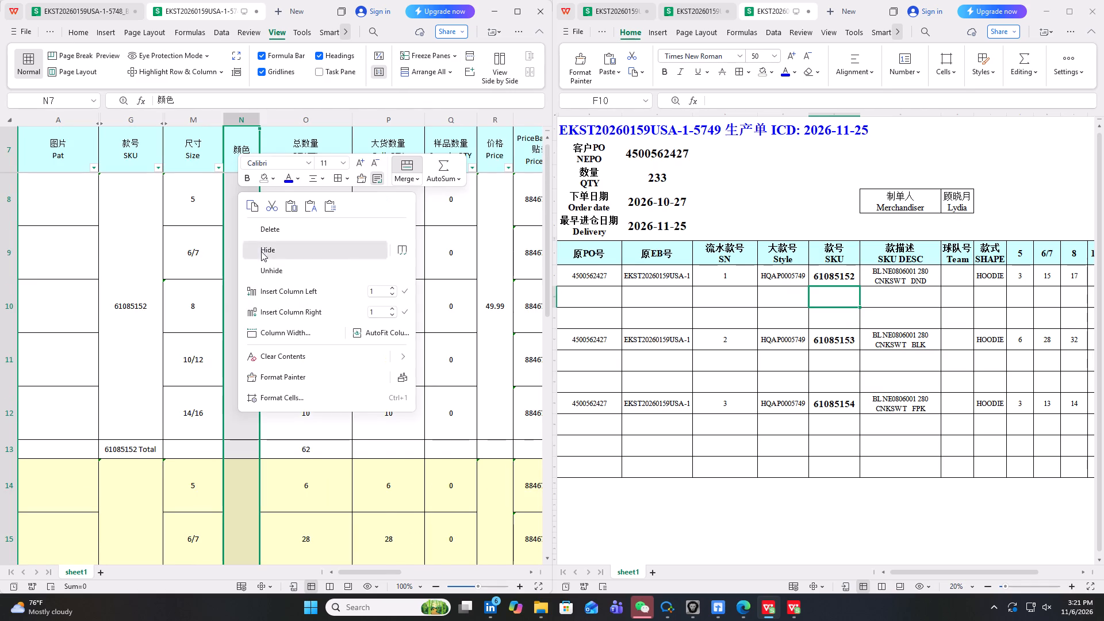
Check the sums of the Sample QTY column Q and the Bulk QTY column P in the platform data.
click(407, 120)
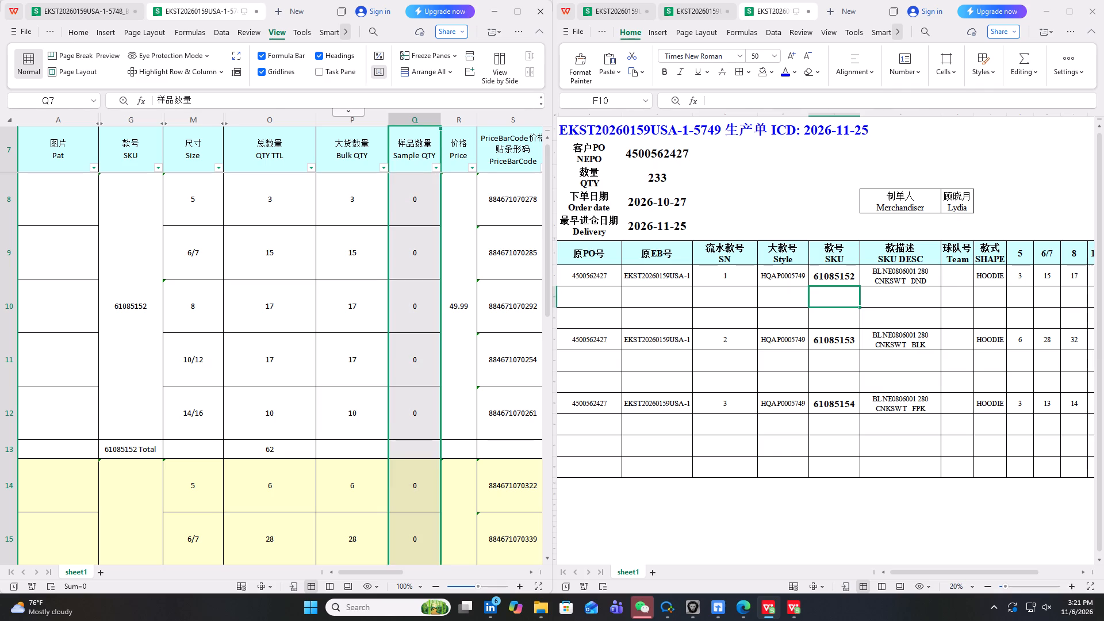
scroll(372, 326, up, 9)
scroll(353, 279, up, 5)
click(331, 125)
scroll(353, 334, up, 5)
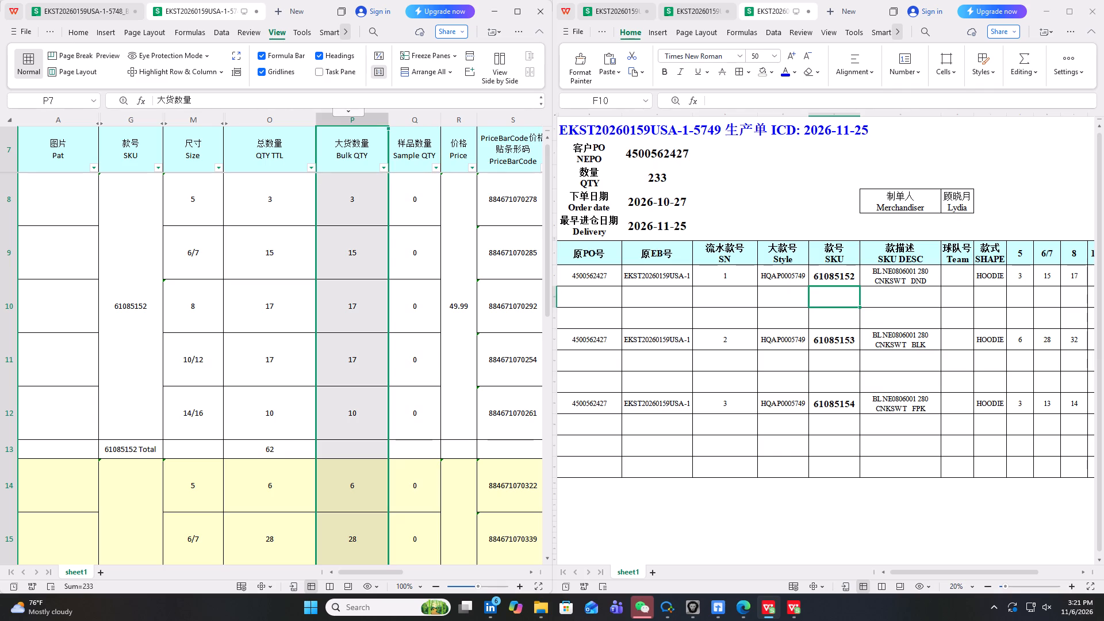
scroll(355, 332, up, 1)
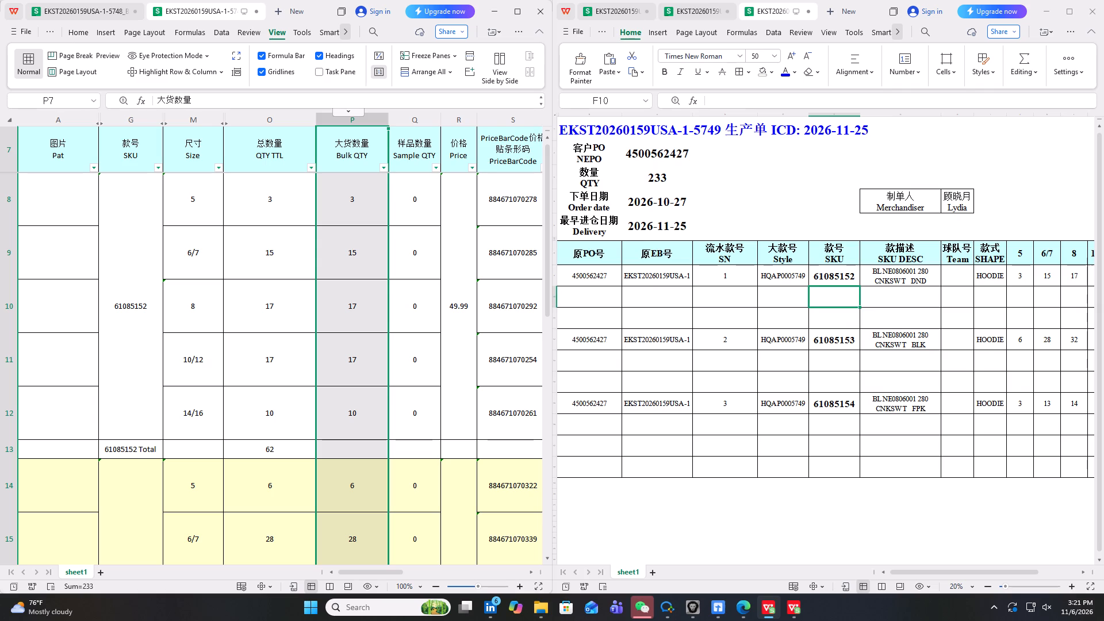